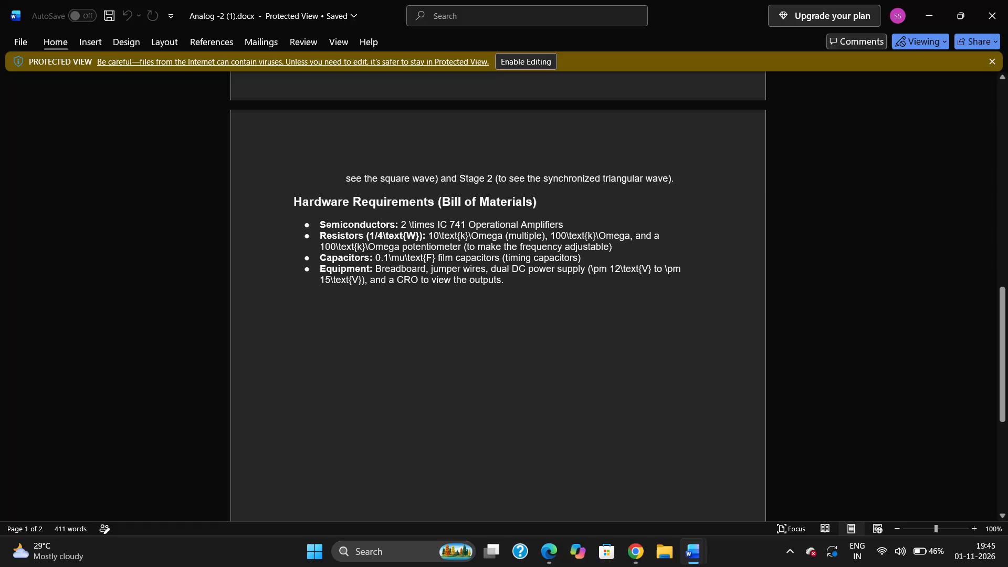
Review the dual-output function generator project outline in Analog -2 (1).docx from the hardware requirements back to the title.
scroll(666, 307, up, 3)
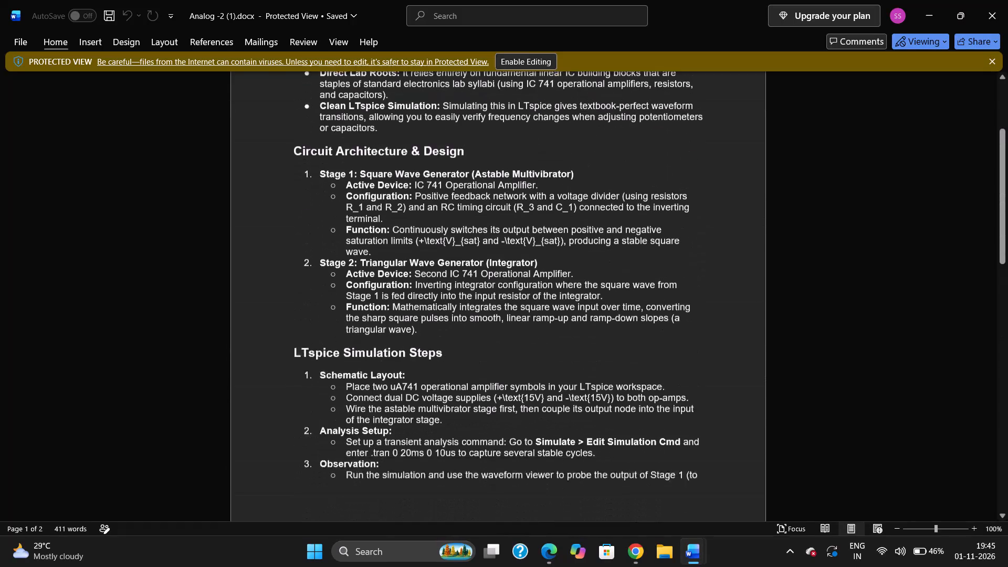
scroll(666, 307, up, 2)
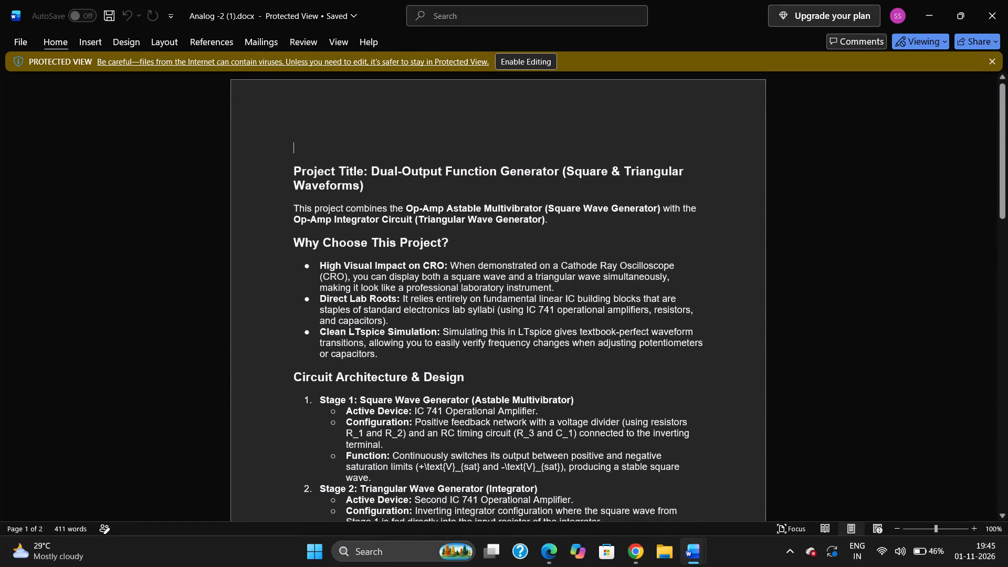
In Mini Project Report.docx, capture a screenshot of page 4's Appendix section with the relay, LED and diode entries and copy it.
key(alt+Tab)
scroll(666, 307, down, 1)
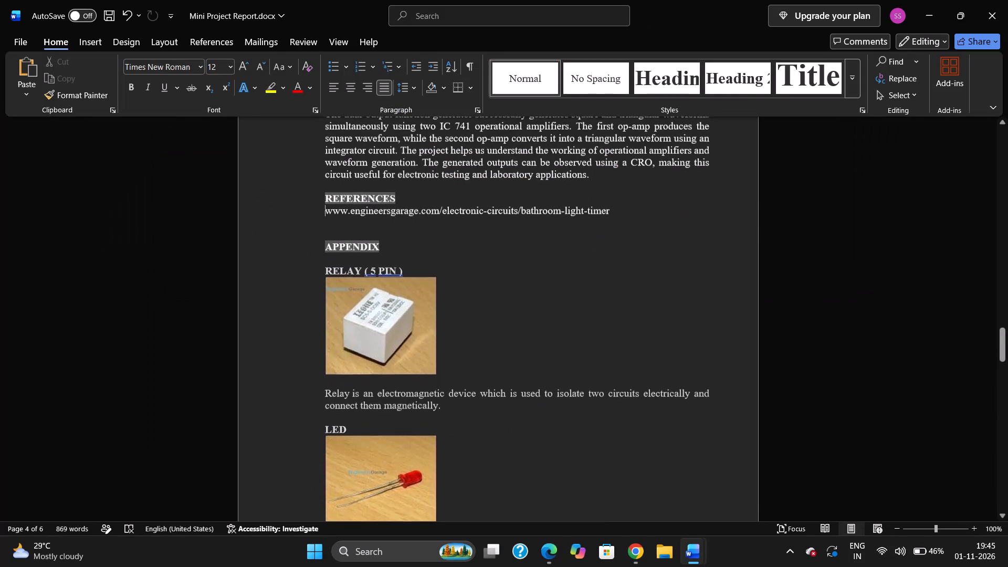
scroll(666, 307, down, 1)
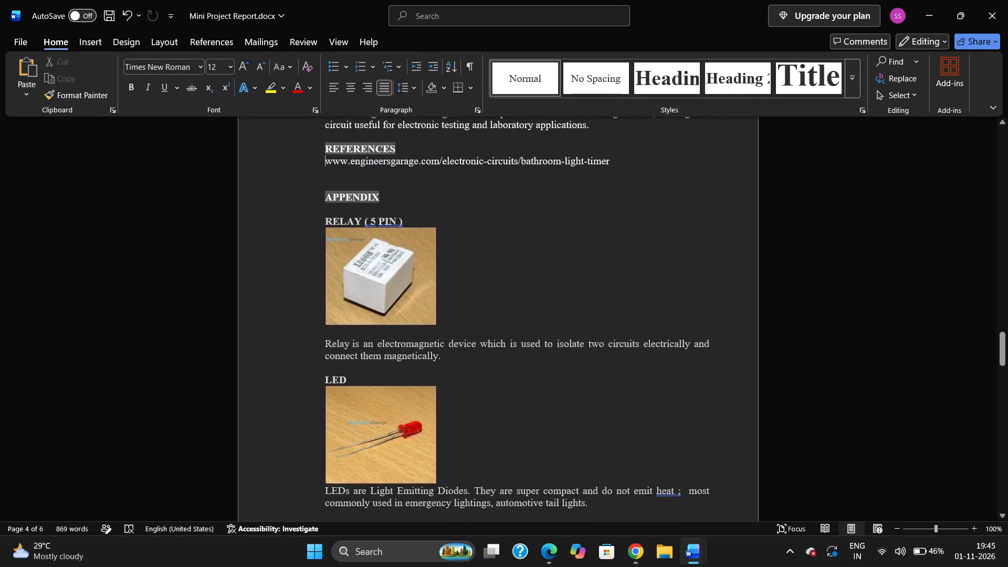
ctrl+scroll(666, 307, down, 5)
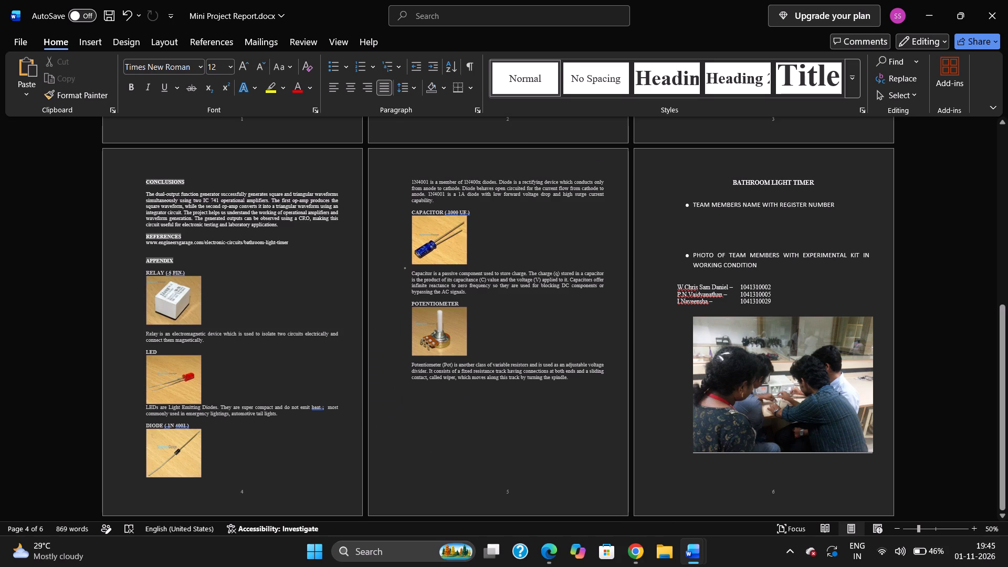
key(Print)
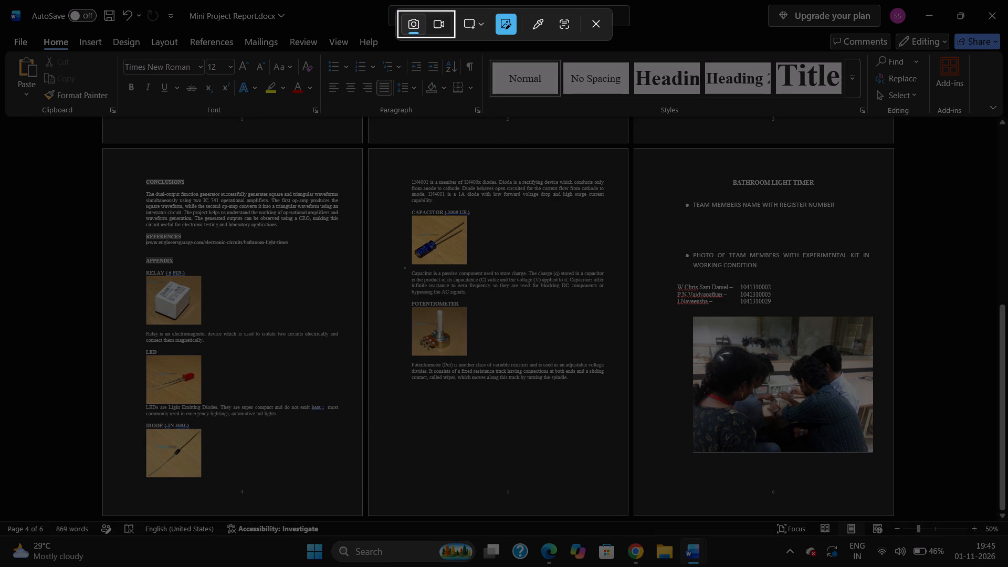
drag(134, 263, 254, 520)
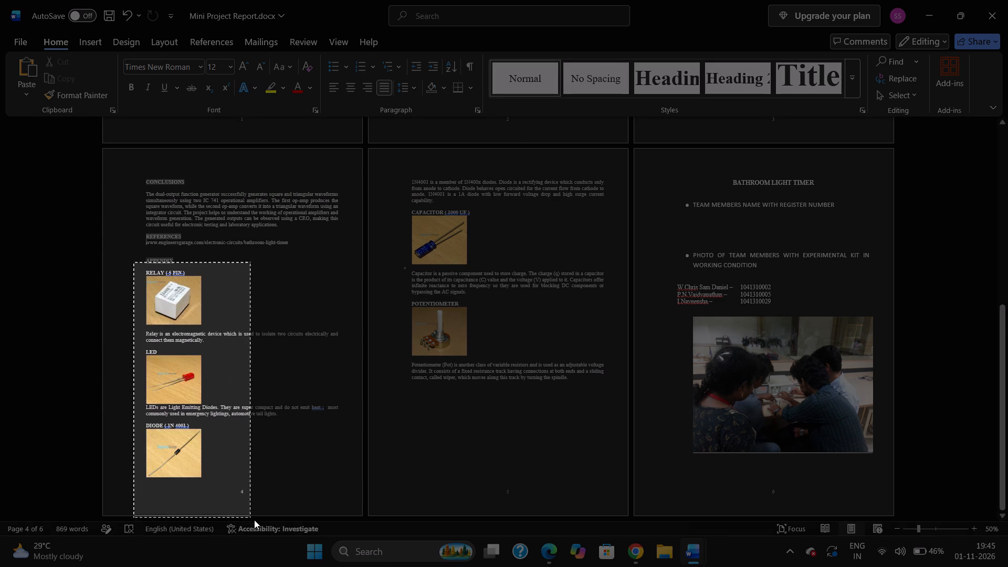
drag(254, 520, 327, 499)
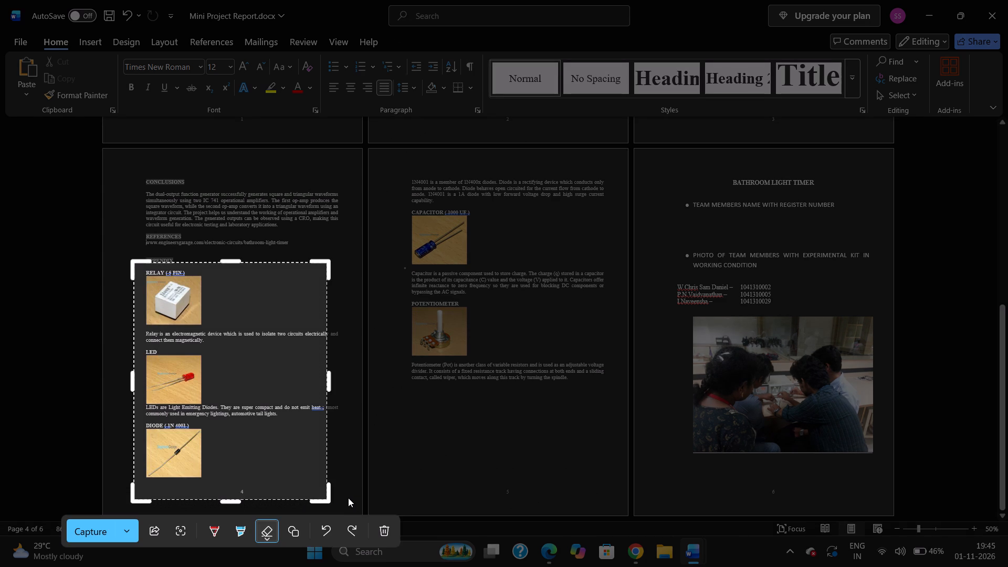
drag(327, 381, 348, 378)
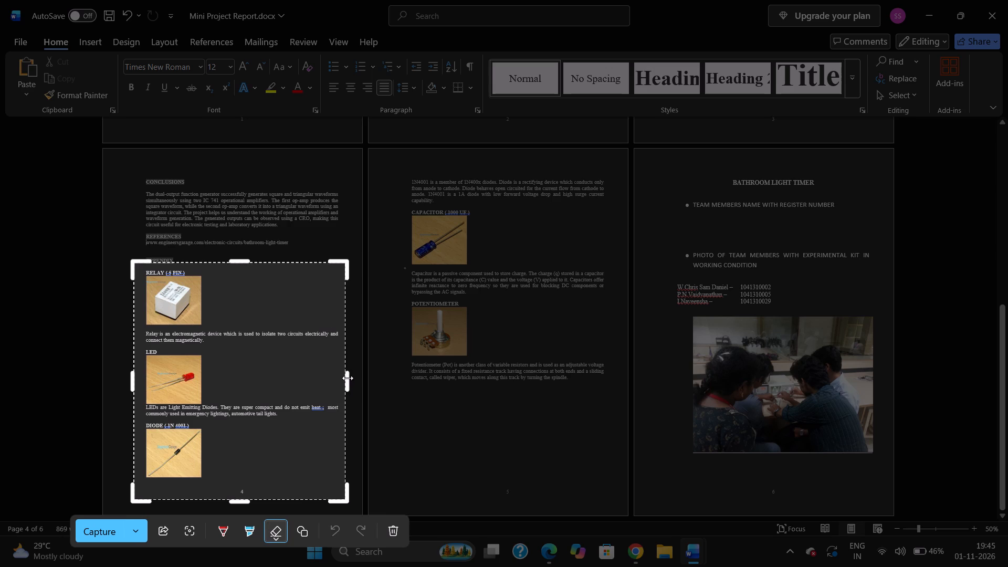
drag(348, 378, 347, 377)
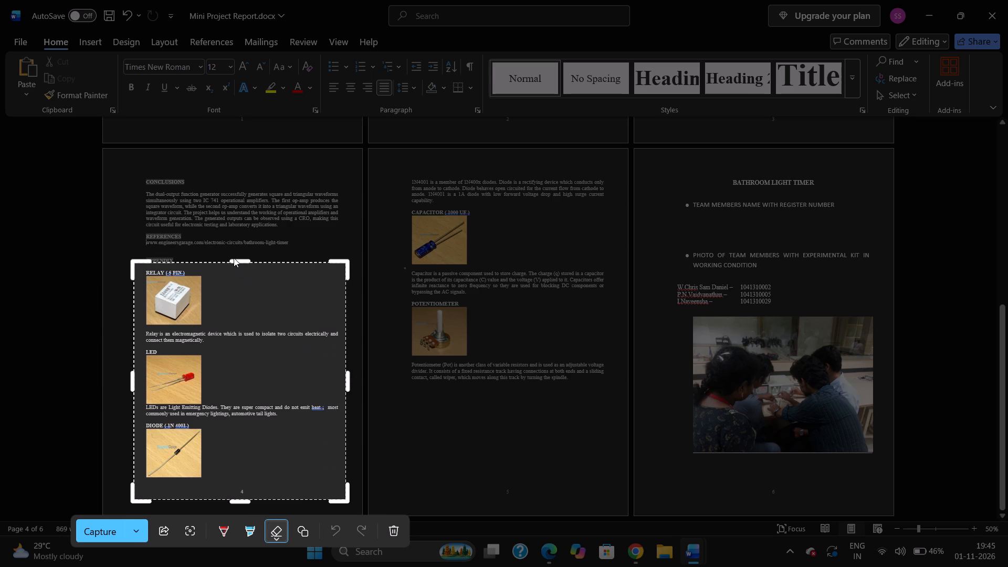
click(234, 258)
click(240, 258)
drag(233, 259, 233, 255)
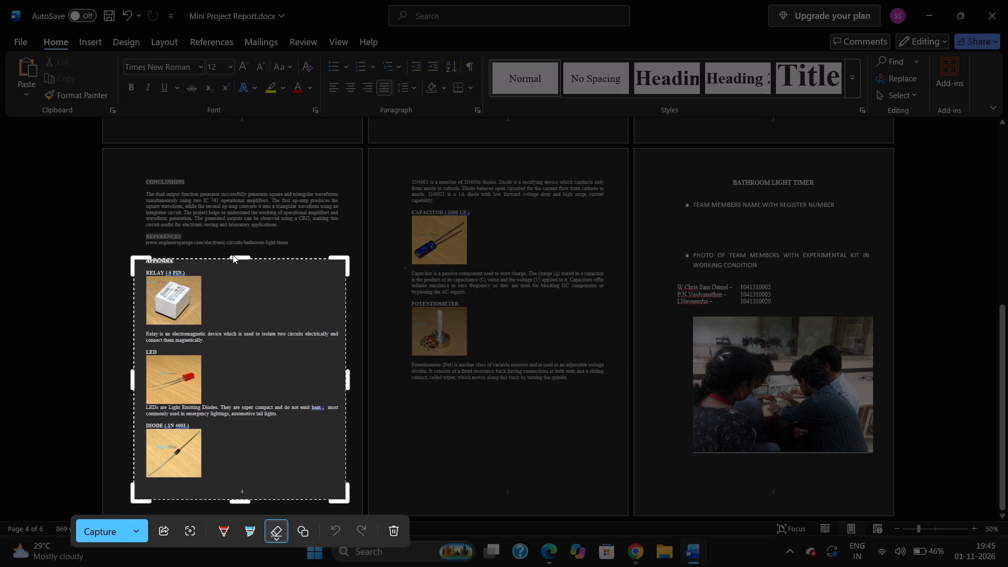
drag(233, 255, 233, 251)
key(ctrl+c)
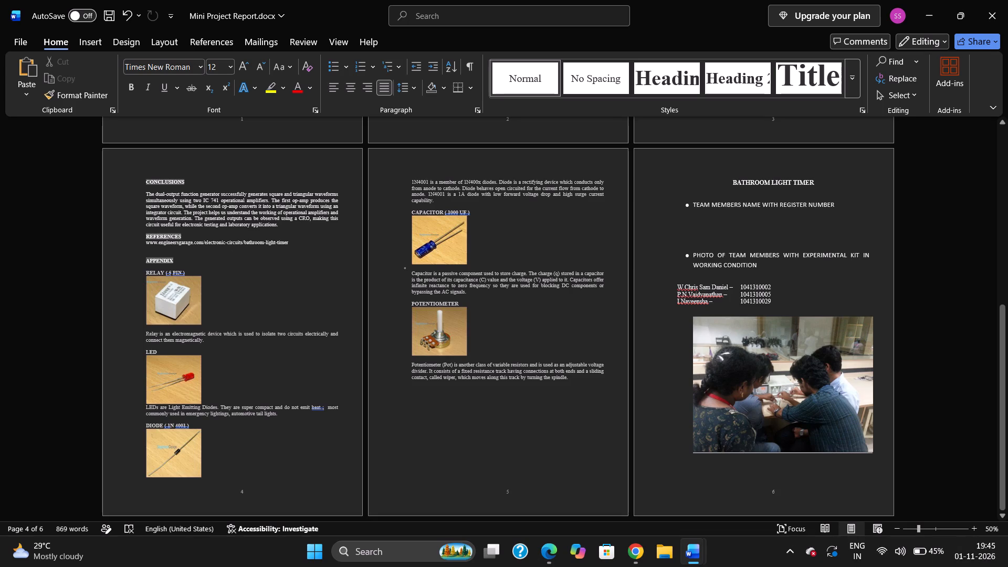
ctrl+scroll(233, 251, up, 20)
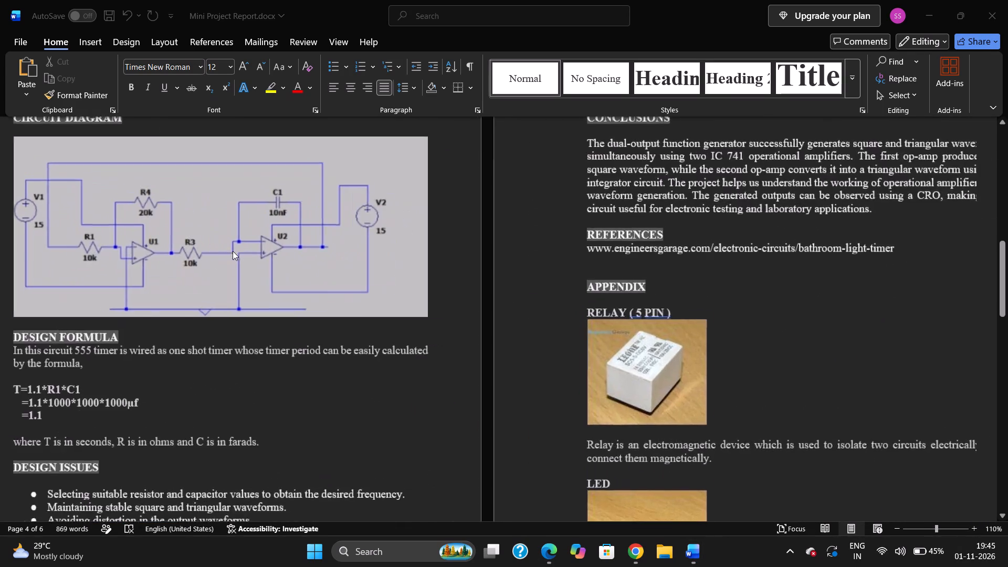
ctrl+scroll(233, 251, up, 3)
key(alt+Tab)
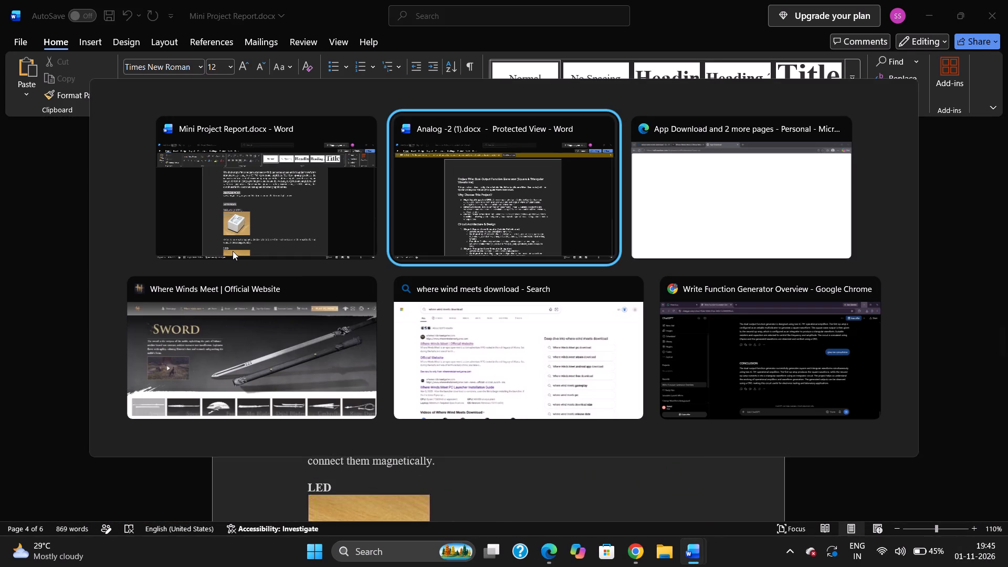
key(alt+Tab)
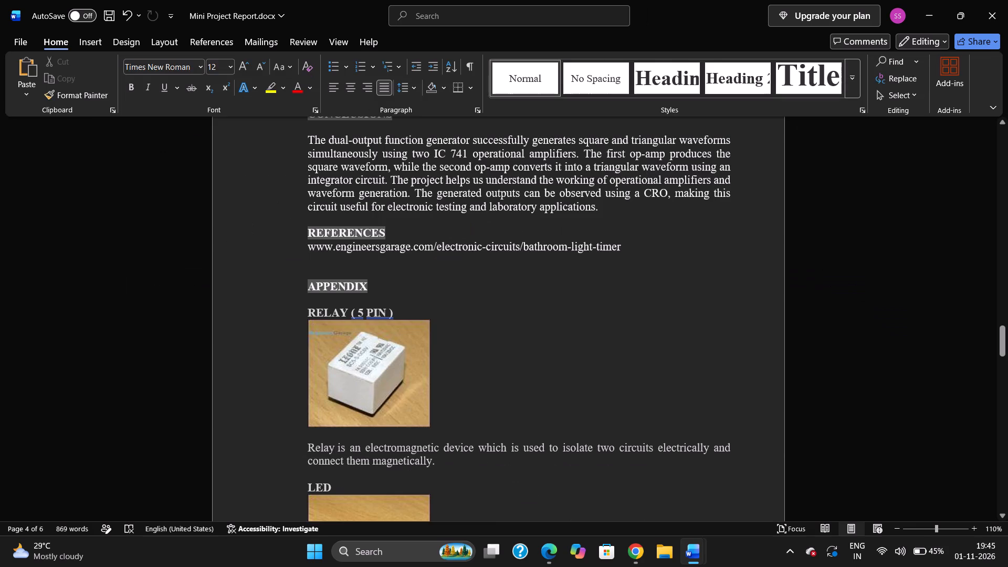
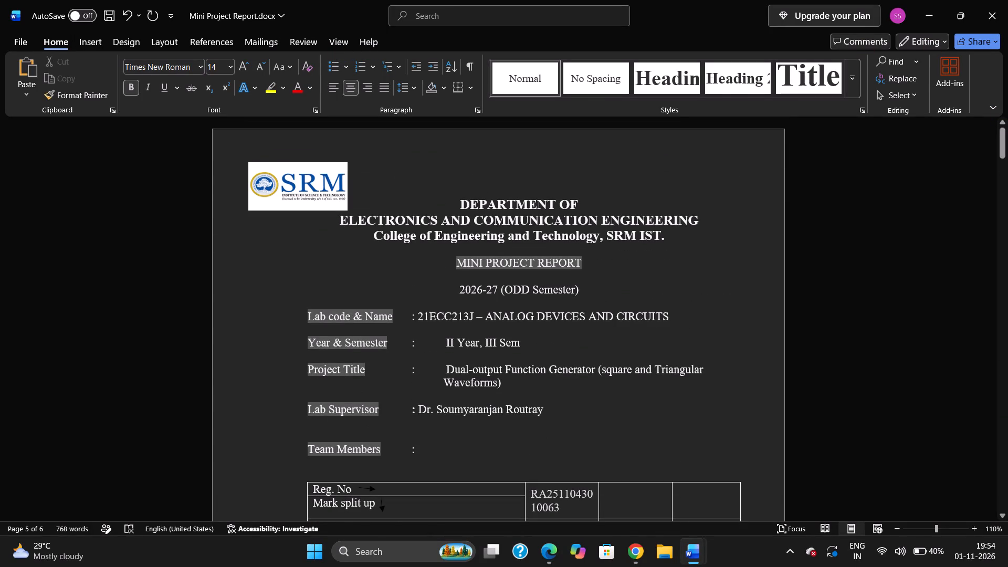
Copy the project title "Dual-output Function Generator (square and Triangular Waveforms)" from the report's cover page.
drag(442, 367, 511, 383)
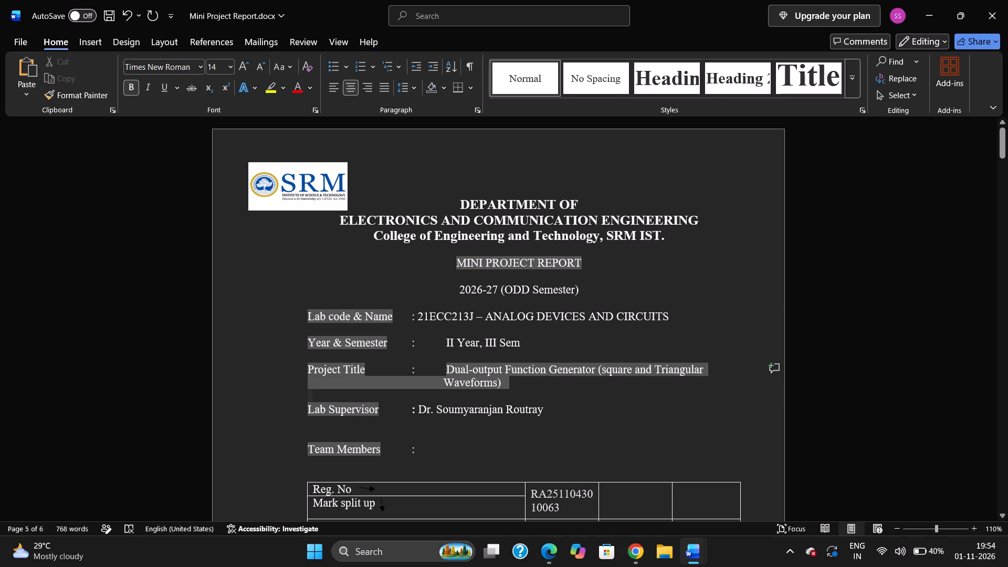
drag(511, 383, 505, 382)
click(505, 382)
drag(505, 382, 442, 397)
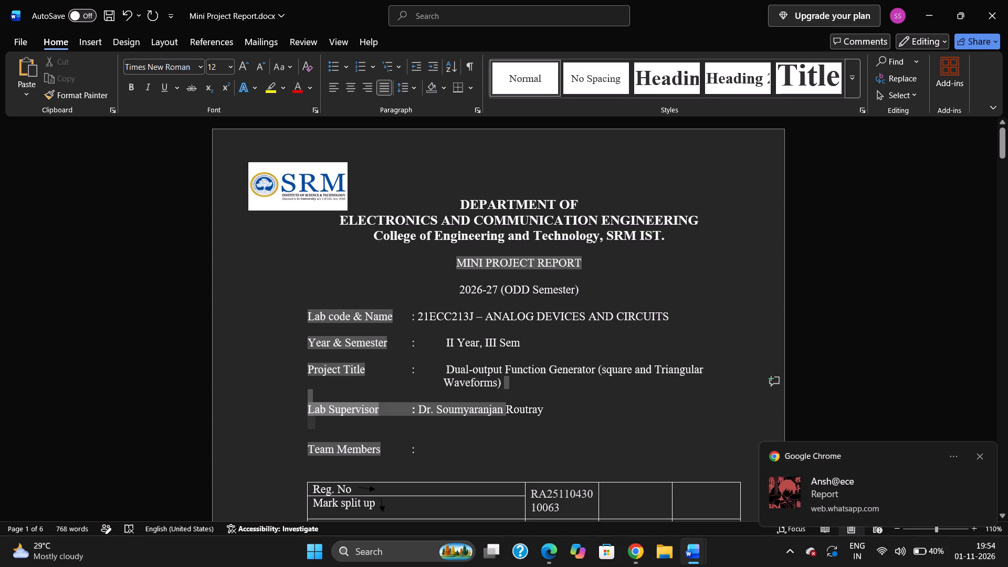
drag(442, 397, 446, 368)
key(ctrl+c)
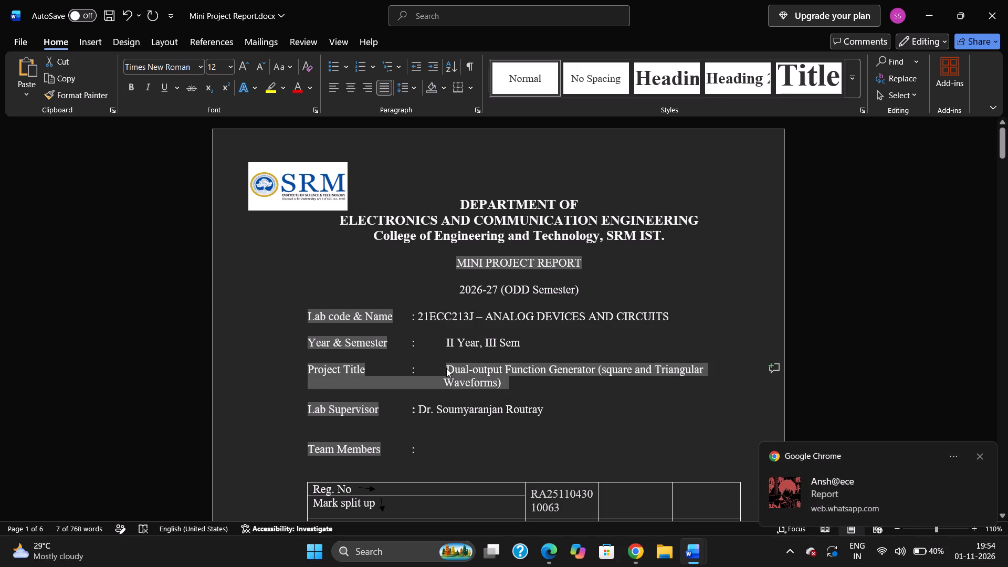
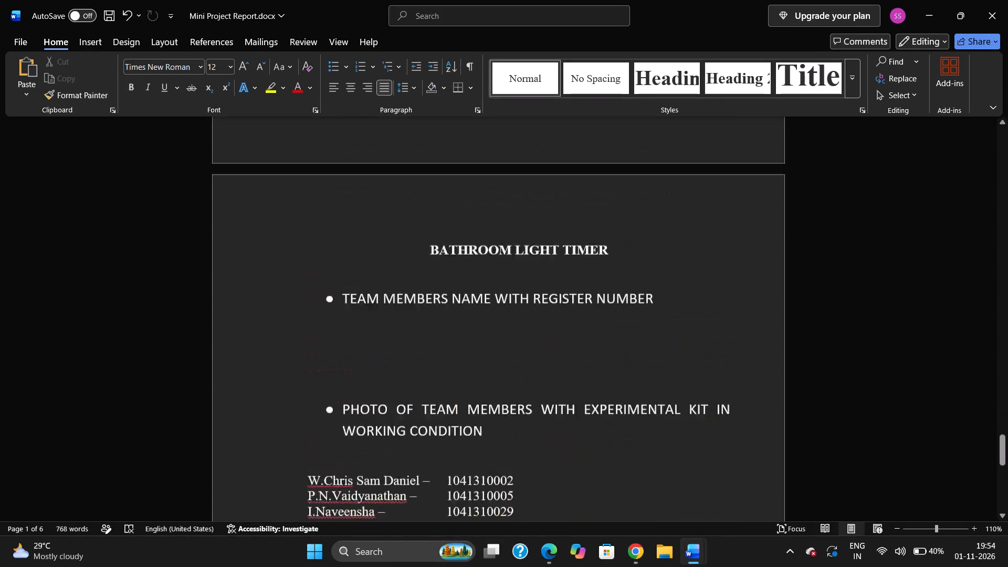
Delete the old "BATHROOM LIGHT TIMER" heading above the team members section on the last page.
scroll(587, 391, up, 1)
scroll(587, 391, down, 1)
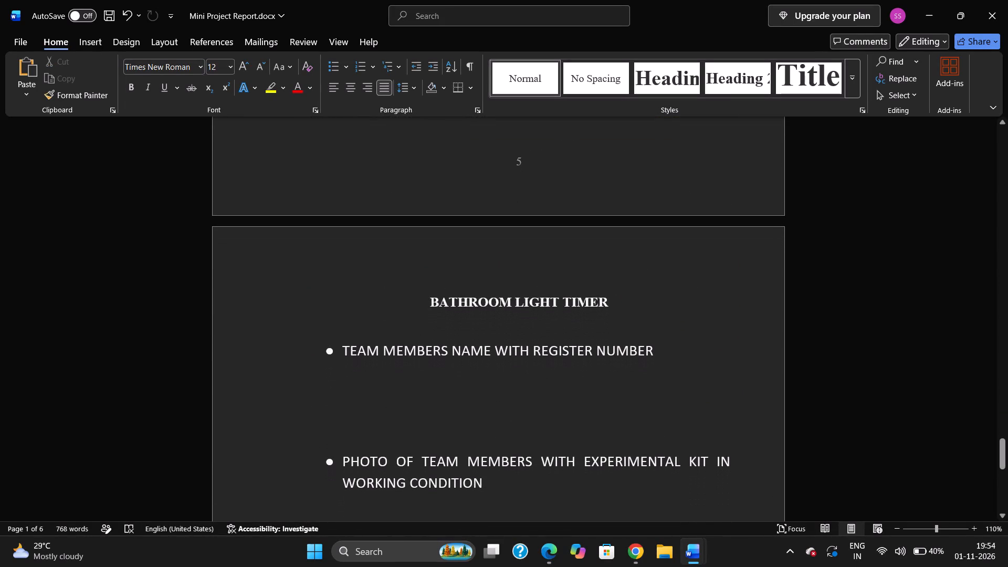
click(632, 312)
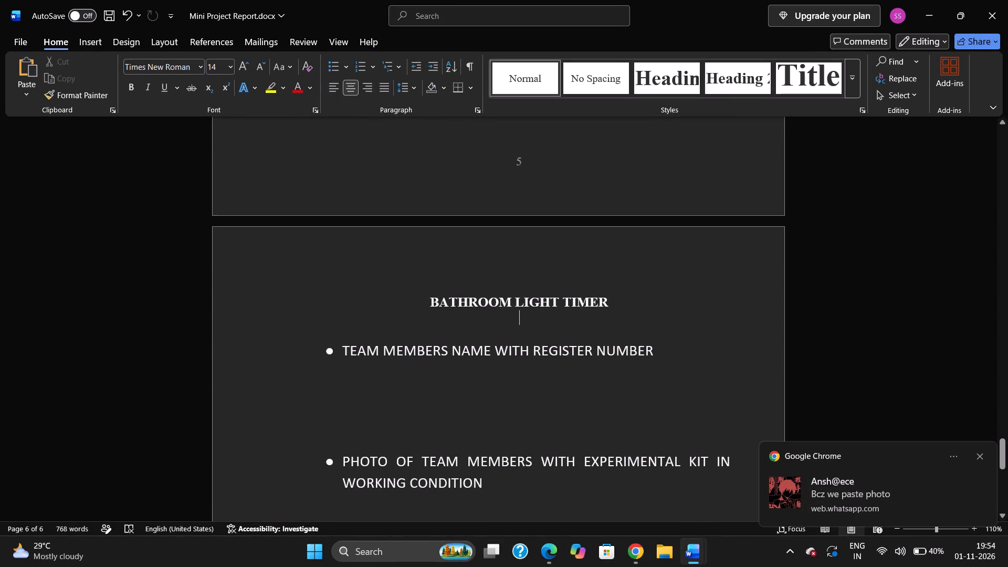
click(624, 307)
click(624, 307)
key(BackSpace)
key(BackSpace)
key(BackSpace)
key(BackSpace)
key(BackSpace)
key(BackSpace)
key(BackSpace)
key(BackSpace)
key(BackSpace)
key(BackSpace)
key(BackSpace)
key(BackSpace)
key(BackSpace)
key(BackSpace)
key(BackSpace)
key(BackSpace)
key(BackSpace)
key(BackSpace)
key(BackSpace)
key(BackSpace)
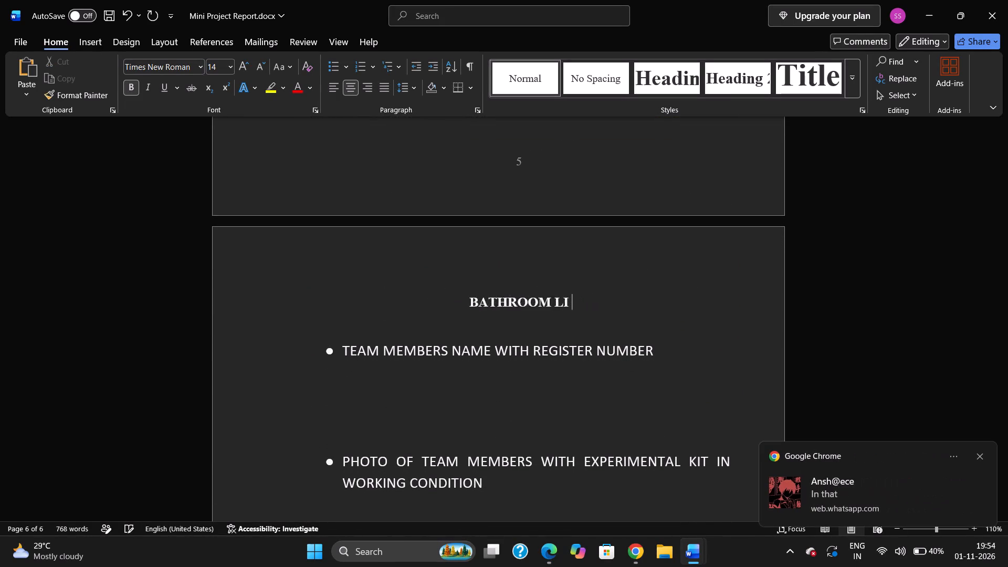
key(Return)
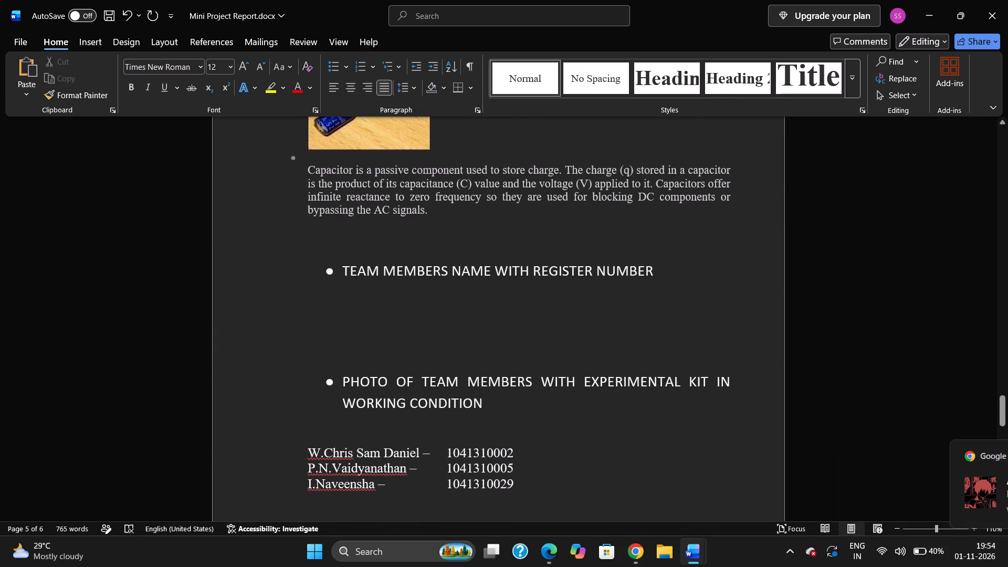
Insert blank lines below the capacitor description until the team members section moves onto the following page.
click(507, 247)
click(448, 223)
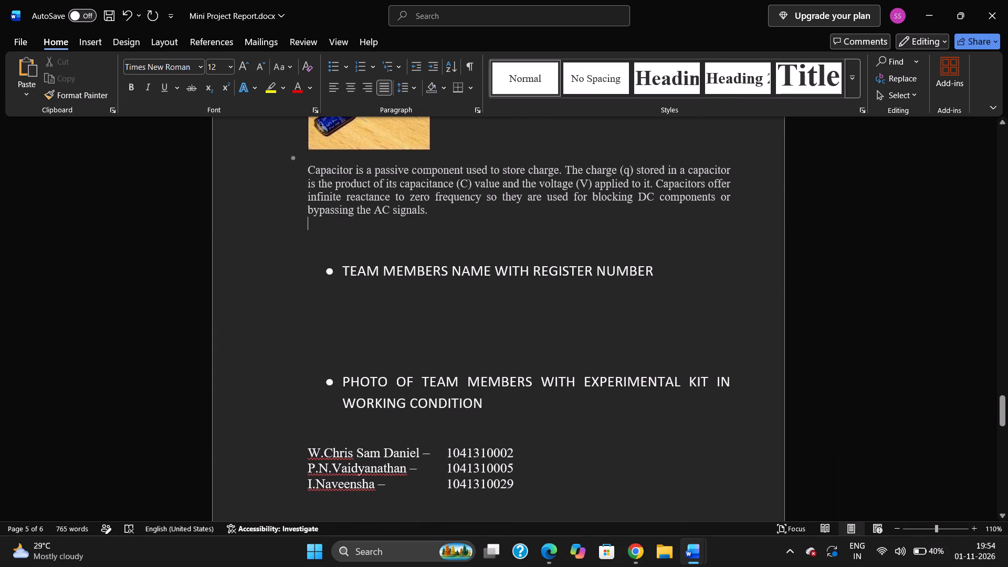
key(Return)
key(Return)
key(Return)
key(Return)
key(Return)
key(Return)
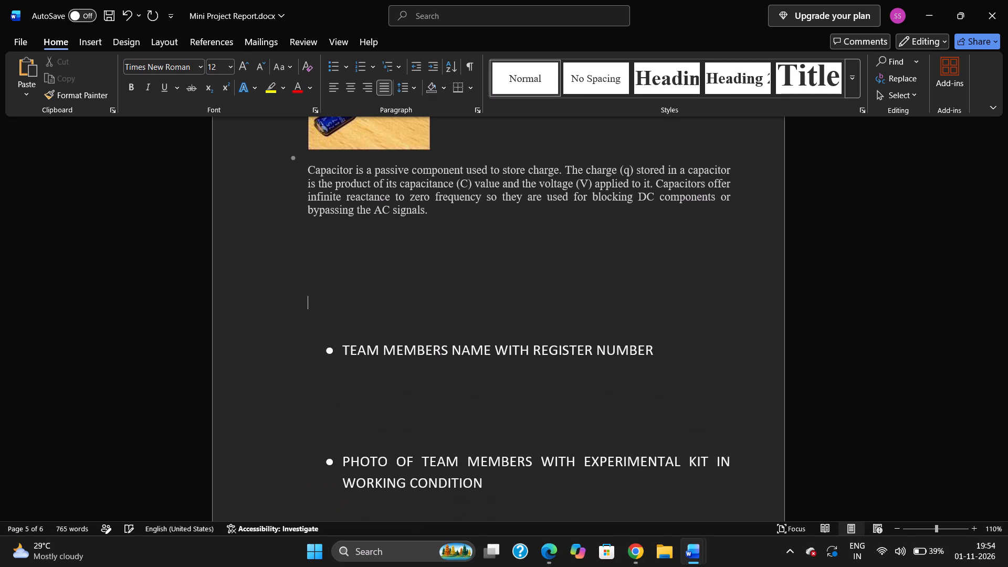
key(Return)
key(Return)
key(Return)
key(Return)
key(Return)
key(Return)
drag(424, 227, 449, 55)
scroll(449, 55, down, 1)
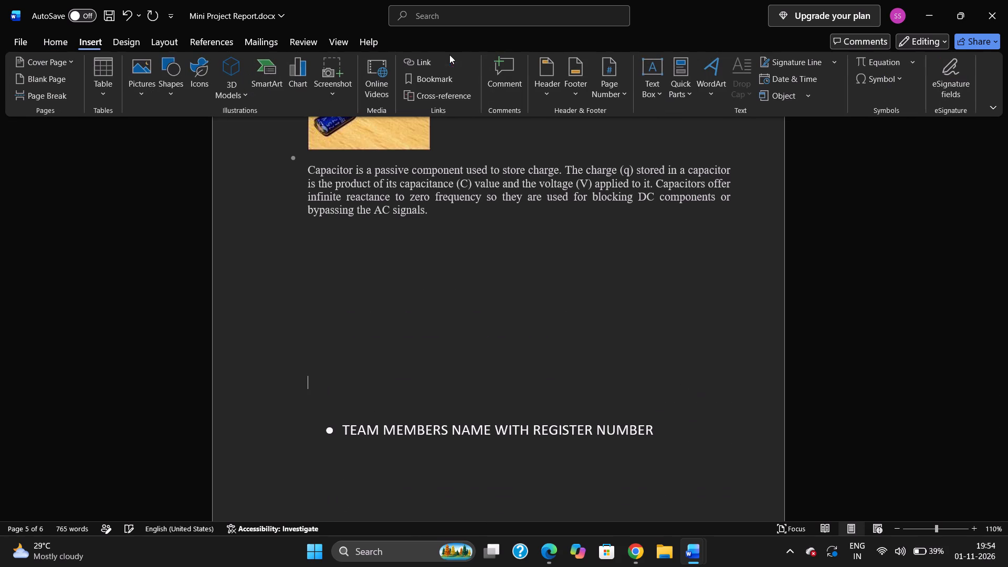
key(Return)
key(Return)
key(Return)
key(Return)
key(Return)
key(Return)
key(Return)
key(Return)
key(Return)
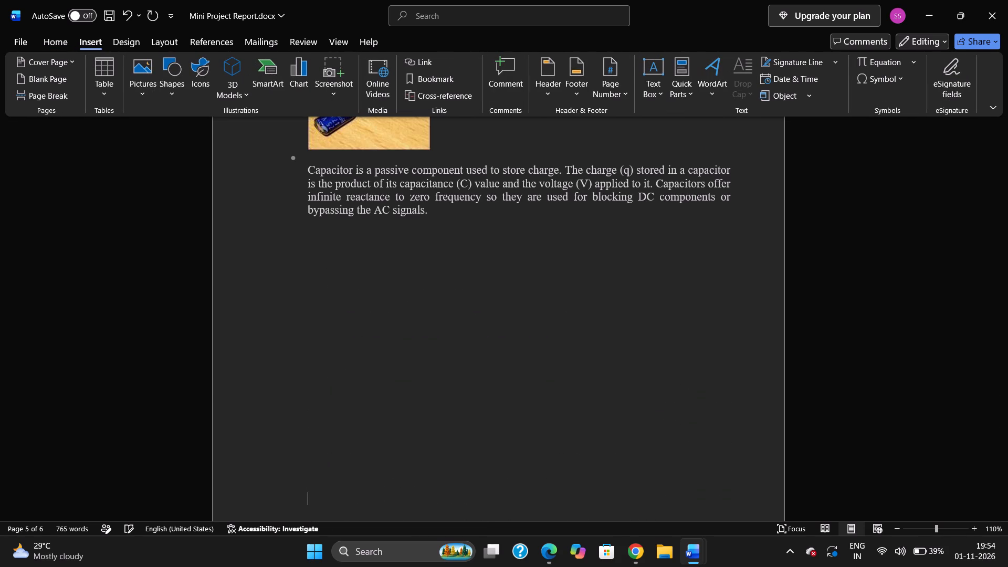
key(Return)
key(Return)
key(Return)
key(Return)
drag(925, 271, 921, 204)
scroll(921, 204, down, 8)
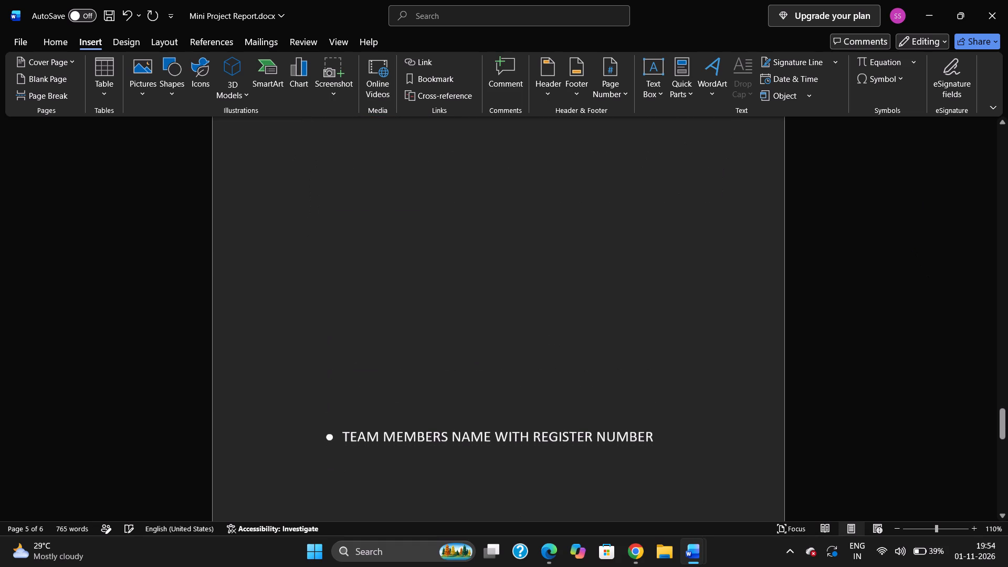
scroll(921, 204, down, 1)
click(767, 382)
key(Return)
key(Return)
key(Return)
key(Return)
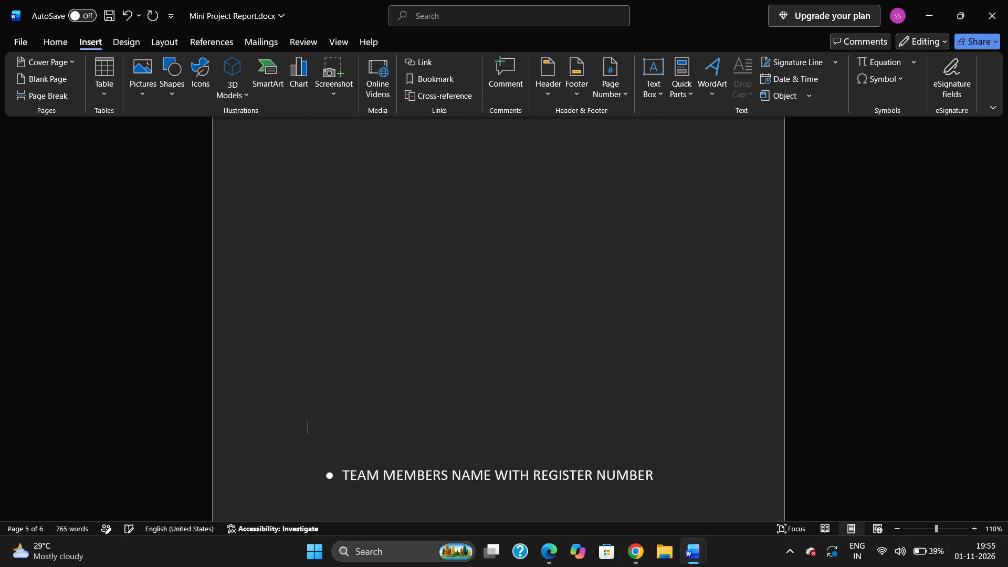
key(Return)
key(Return)
key(Return)
key(Return)
key(Return)
key(Return)
key(Return)
key(Return)
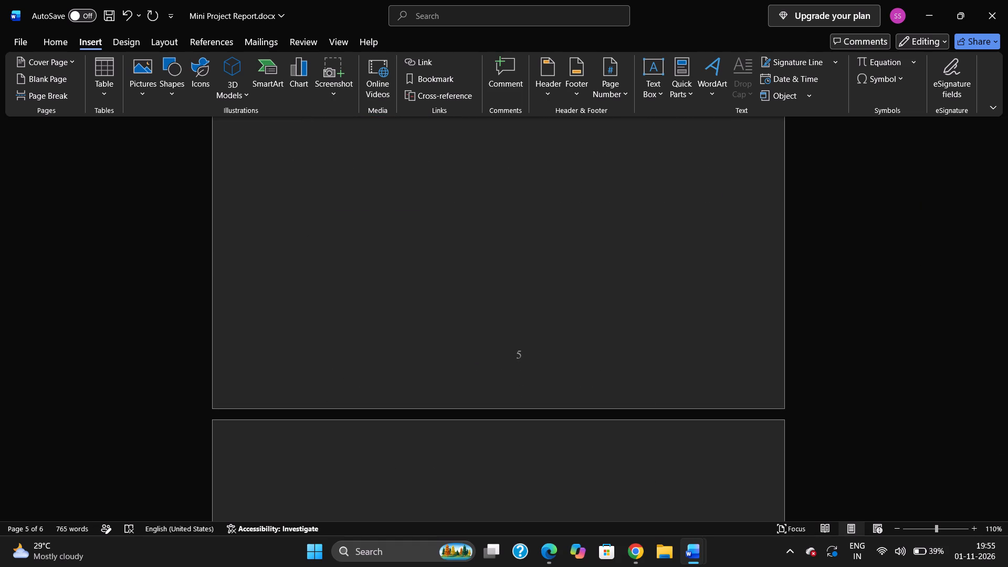
scroll(767, 382, down, 2)
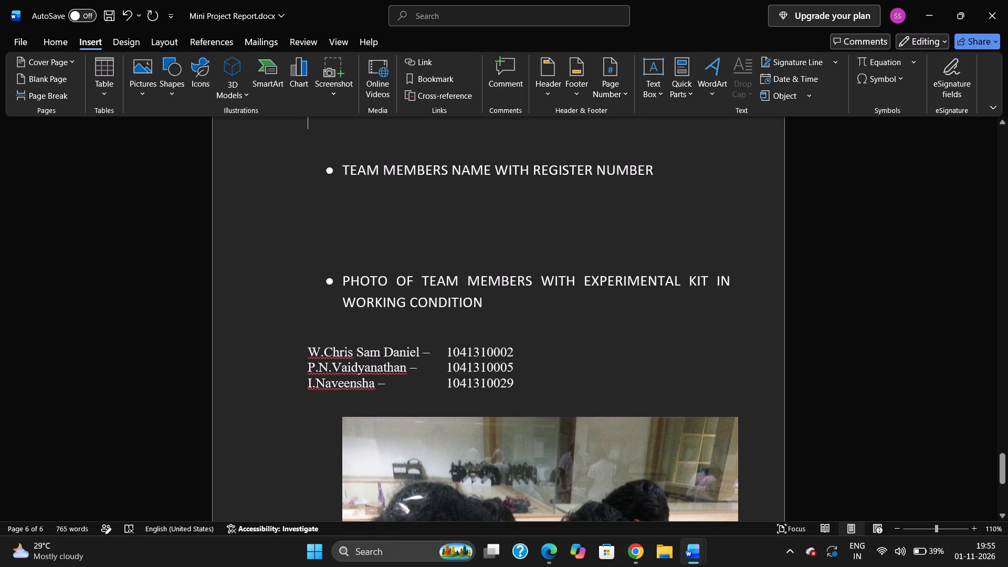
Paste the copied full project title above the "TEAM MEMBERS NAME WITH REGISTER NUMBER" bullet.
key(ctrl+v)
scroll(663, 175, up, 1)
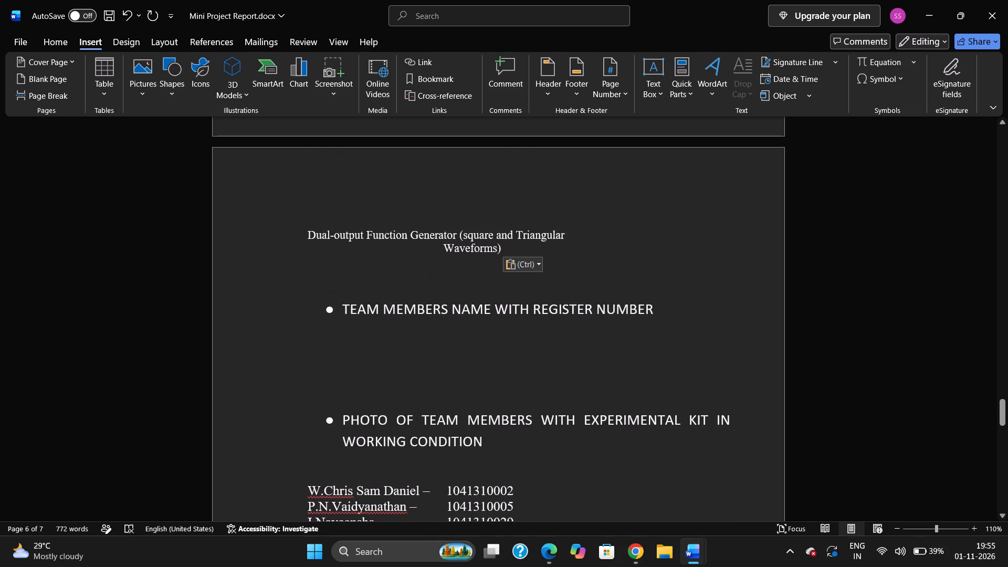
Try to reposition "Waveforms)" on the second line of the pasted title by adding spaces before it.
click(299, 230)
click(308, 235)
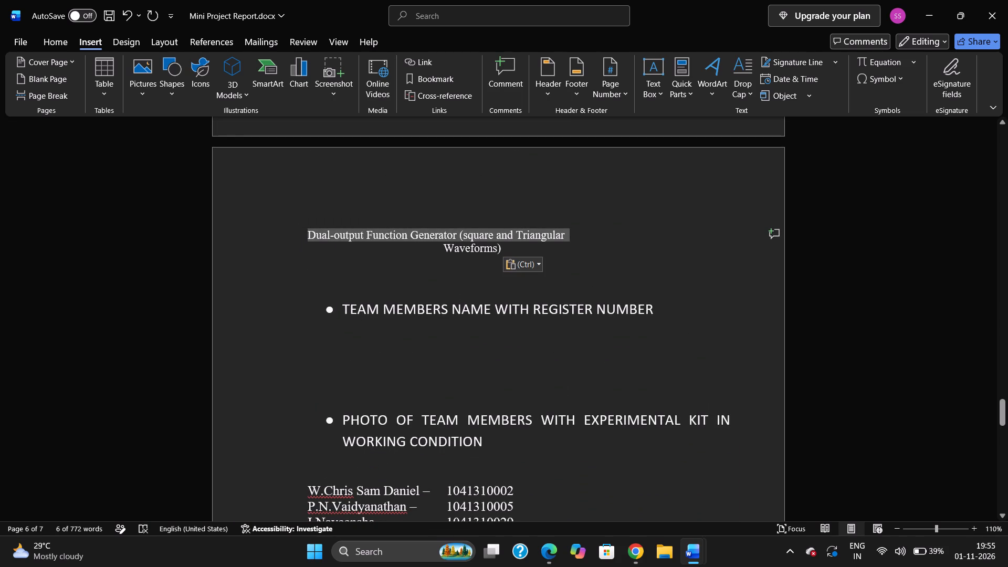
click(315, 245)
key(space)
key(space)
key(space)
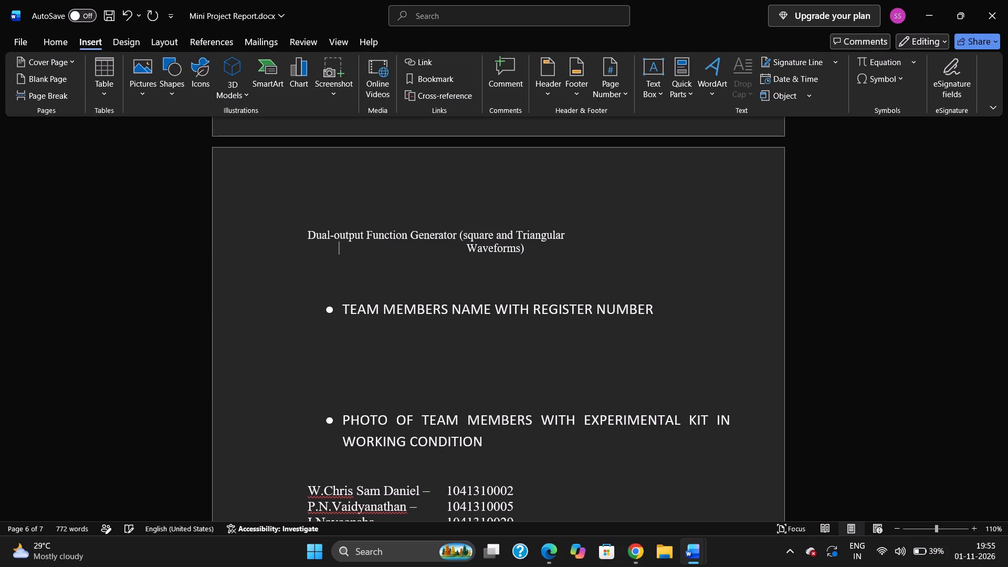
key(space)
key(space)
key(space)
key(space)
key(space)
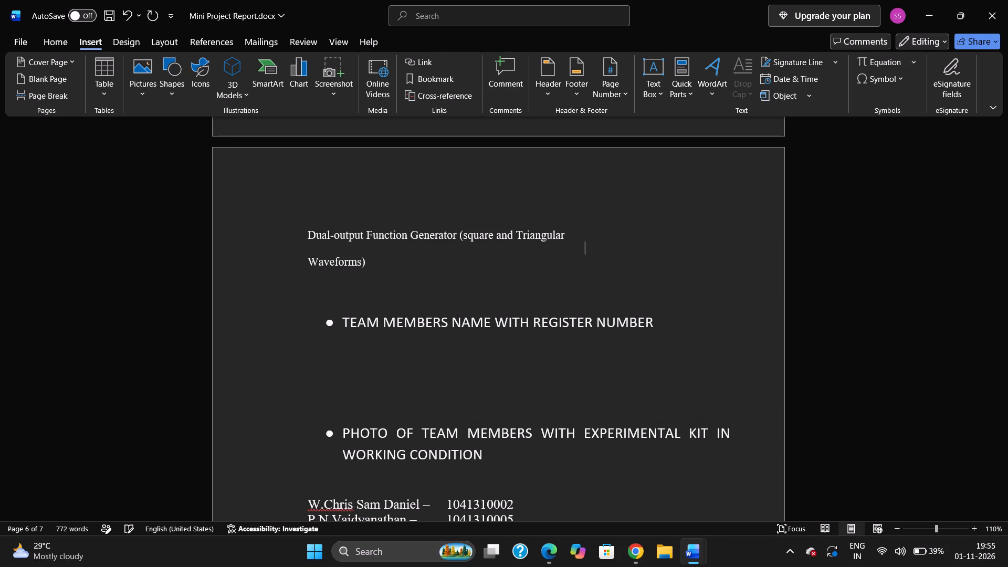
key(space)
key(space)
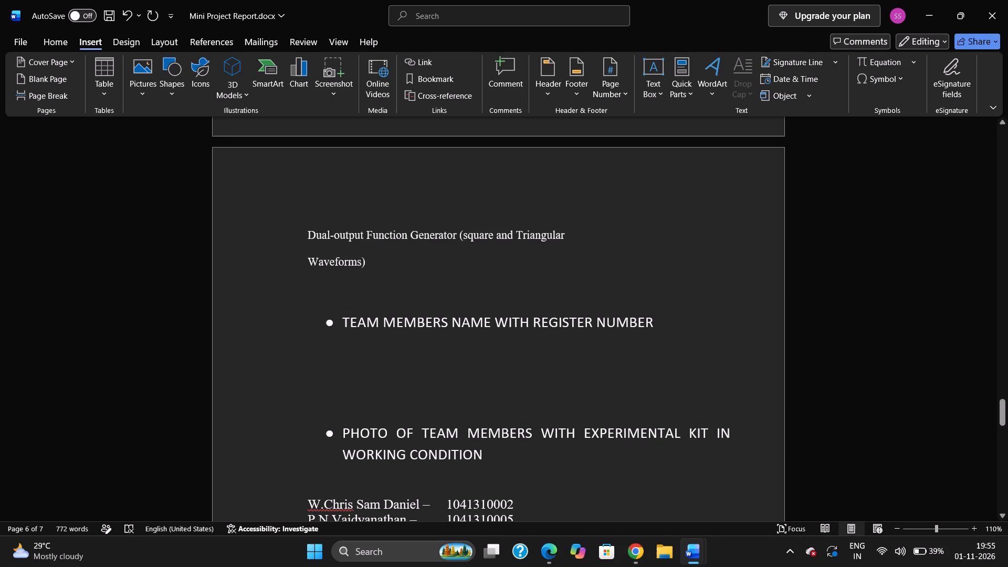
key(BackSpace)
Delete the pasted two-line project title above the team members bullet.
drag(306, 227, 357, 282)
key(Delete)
Copy the "Dual-output Function Generator" heading above the OBJECTIVE section.
scroll(372, 279, up, 7)
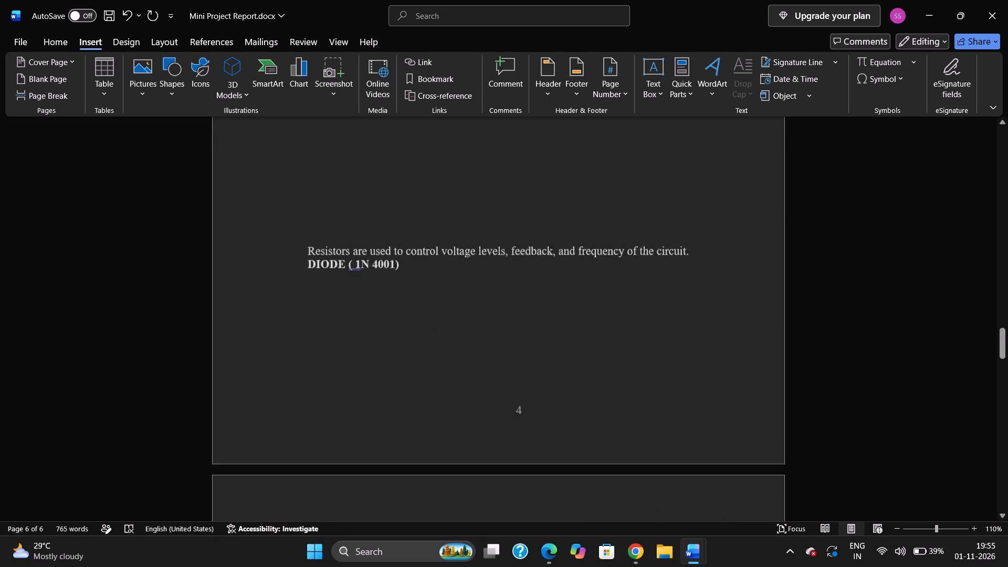
scroll(372, 279, up, 5)
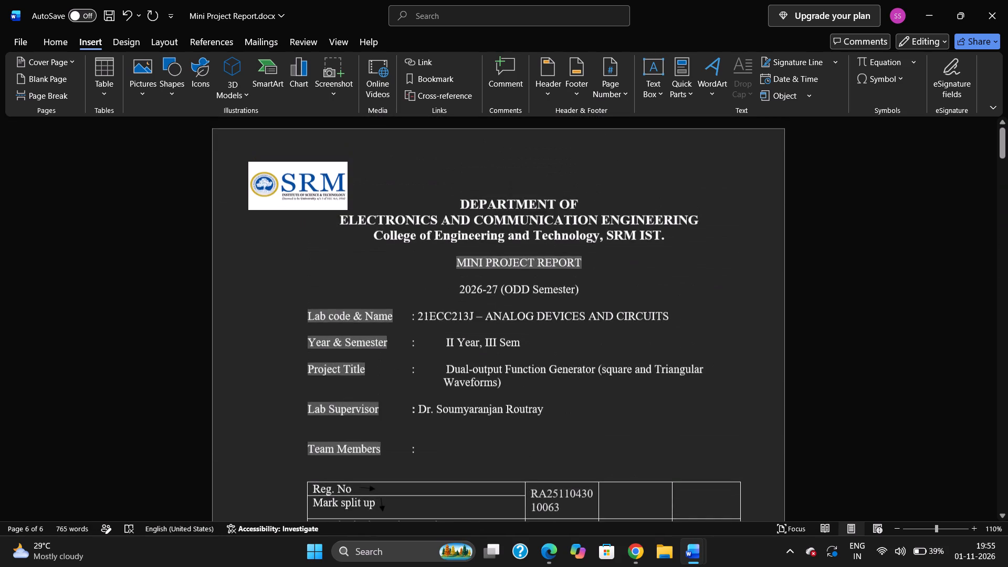
scroll(372, 279, down, 4)
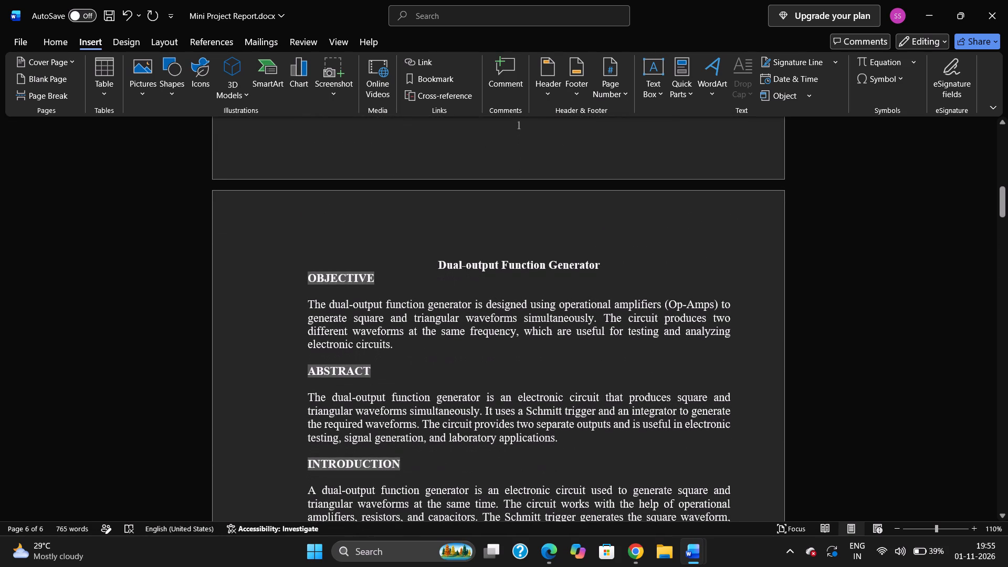
drag(431, 265, 583, 261)
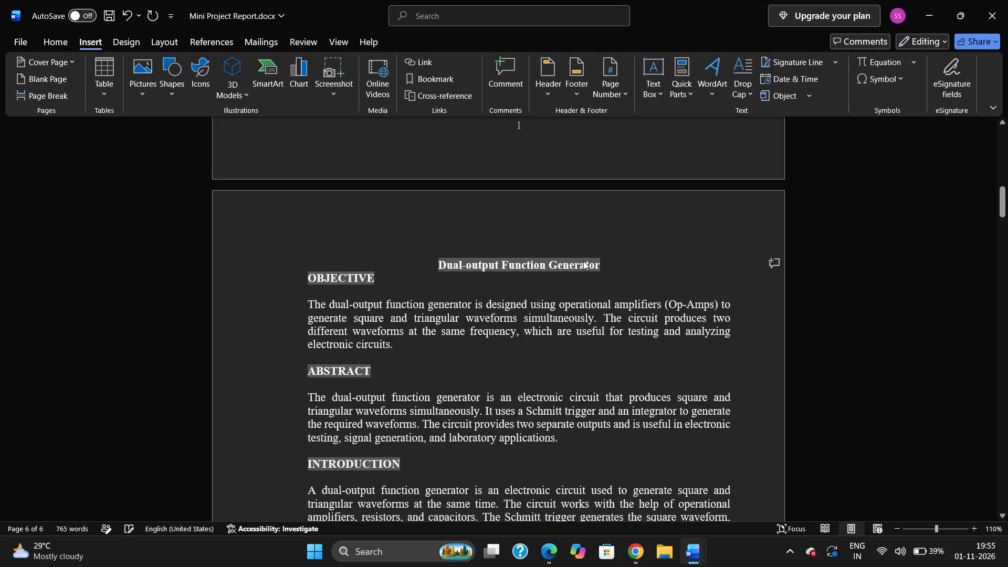
key(ctrl+c)
Paste the copied "Dual-output Function Generator" heading above the "TEAM MEMBERS NAME WITH REGISTER NUMBER" bullet.
scroll(583, 261, down, 11)
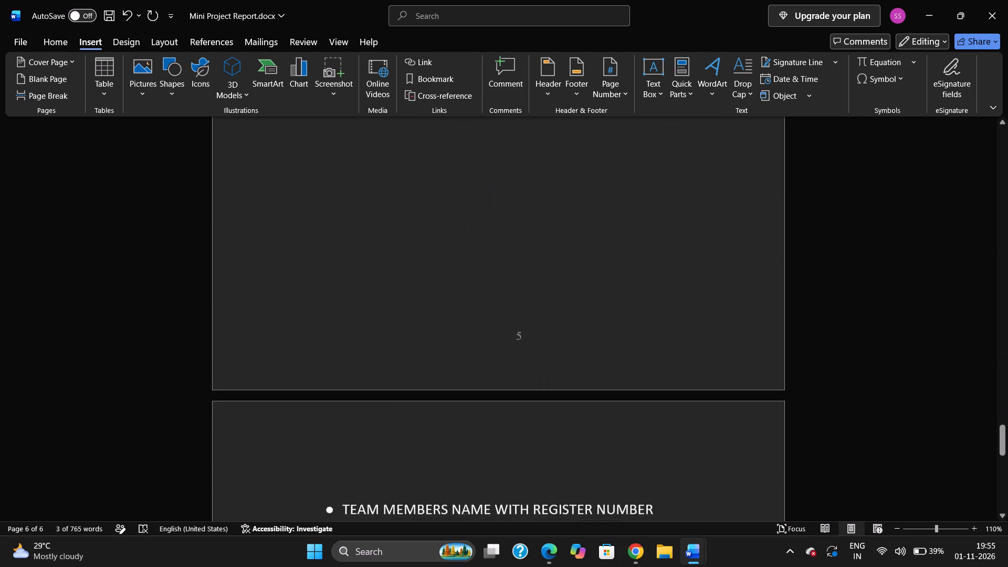
scroll(583, 261, down, 2)
scroll(583, 261, up, 1)
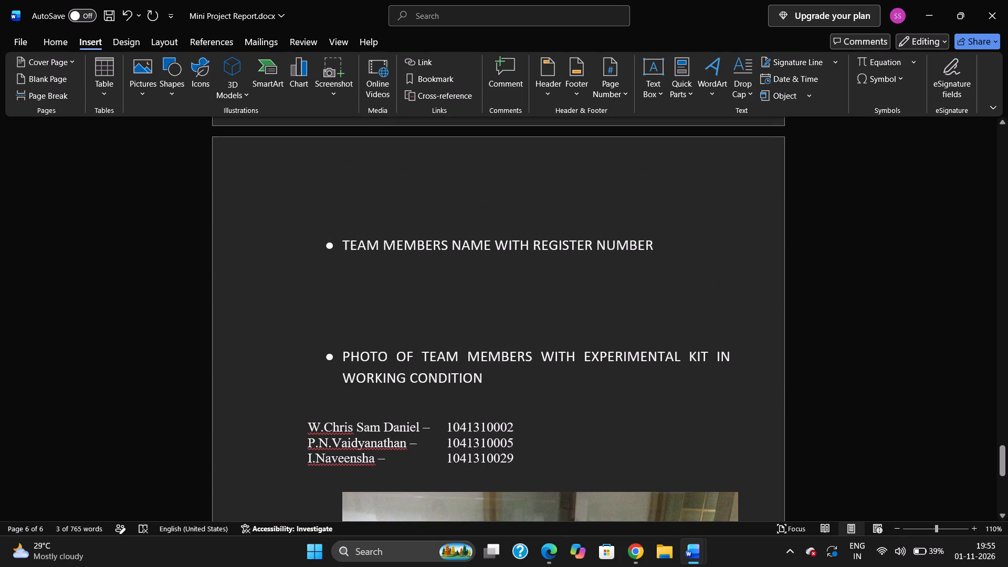
click(484, 202)
click(480, 195)
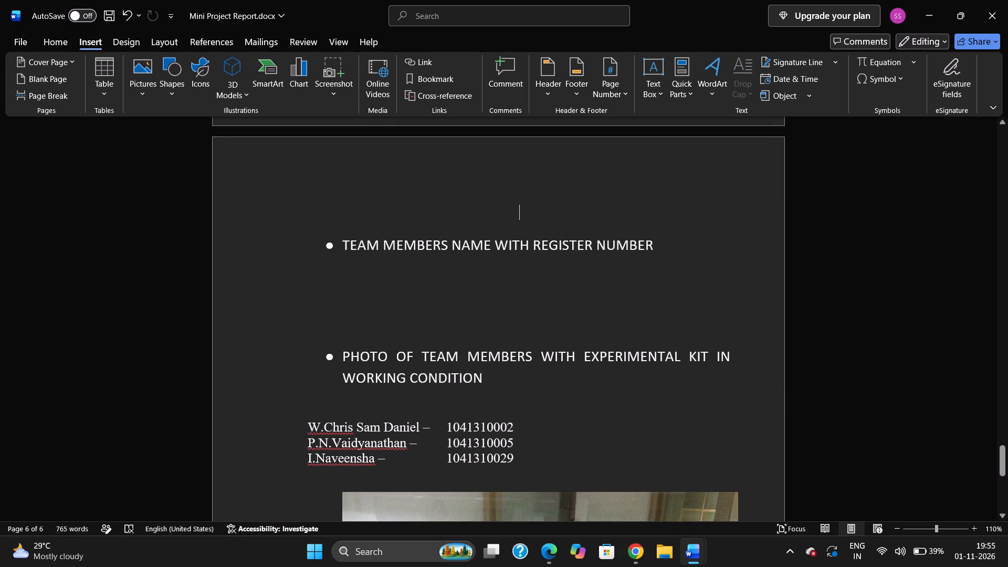
click(480, 194)
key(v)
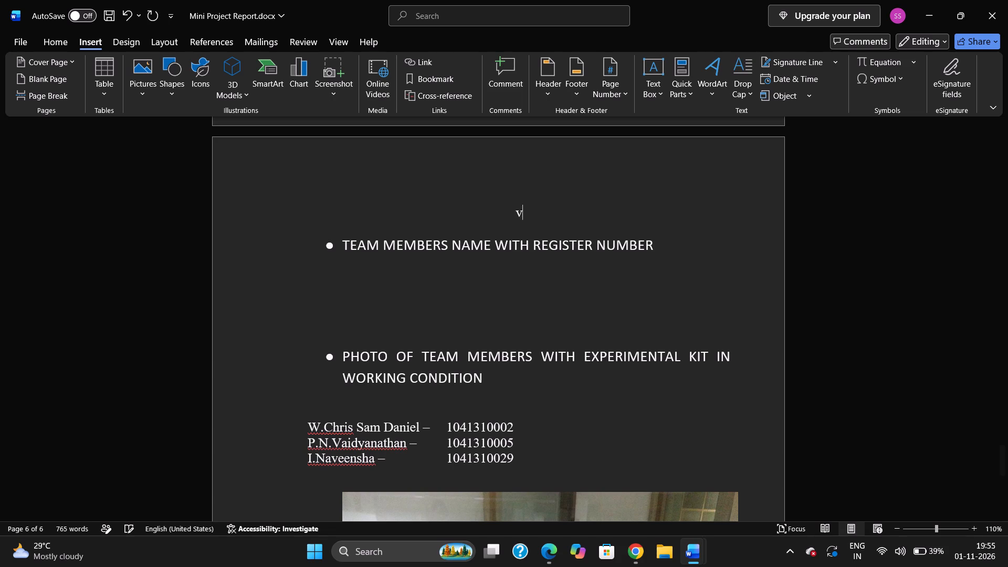
key(BackSpace)
key(ctrl+v)
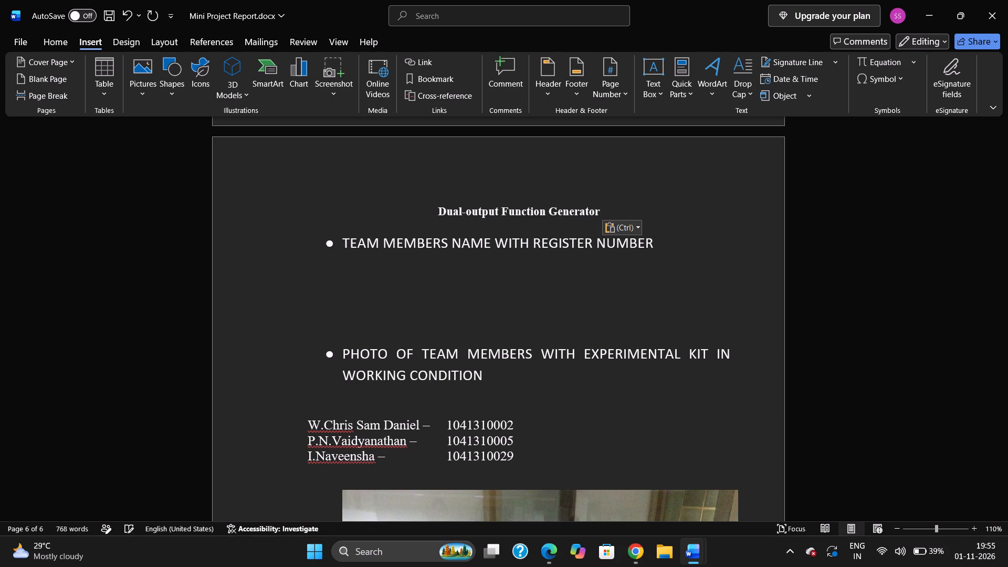
Remove the centring from the "Dual-output Function Generator" heading above the team members bullet.
key(Left)
key(Left)
key(Left)
key(Left)
key(Left)
key(Left)
key(Left)
key(Left)
key(Left)
key(Left)
key(Left)
key(Left)
key(Left)
key(Left)
key(Left)
key(Left)
key(Left)
key(Left)
key(Left)
key(Left)
key(Left)
key(Left)
key(Left)
key(Left)
key(Left)
key(Left)
key(Left)
key(Left)
key(Left)
key(Left)
key(BackSpace)
Shift the "Dual-output Function Generator" heading above the team members bullet toward the page centre with leading spaces, keeping its wording intact.
key(Right)
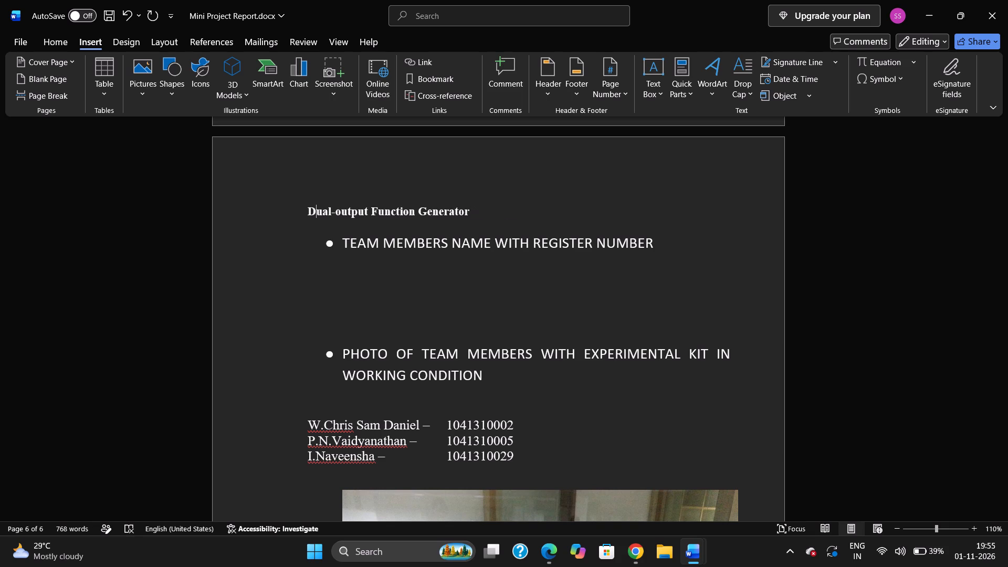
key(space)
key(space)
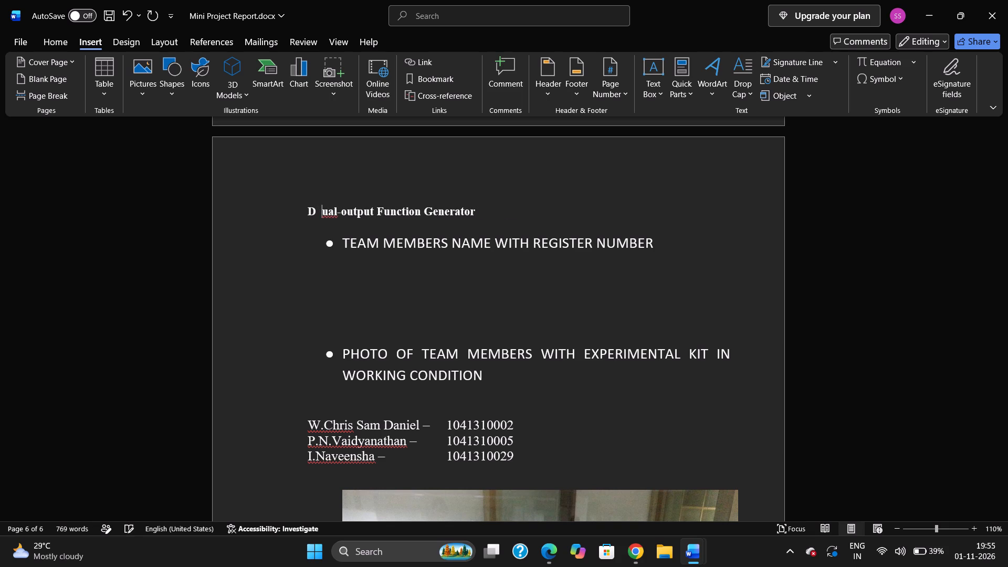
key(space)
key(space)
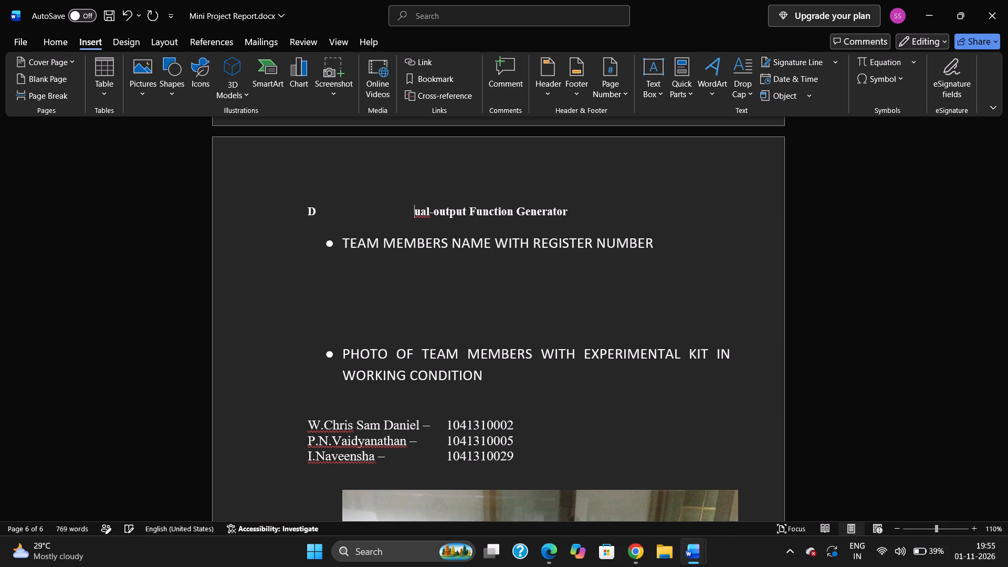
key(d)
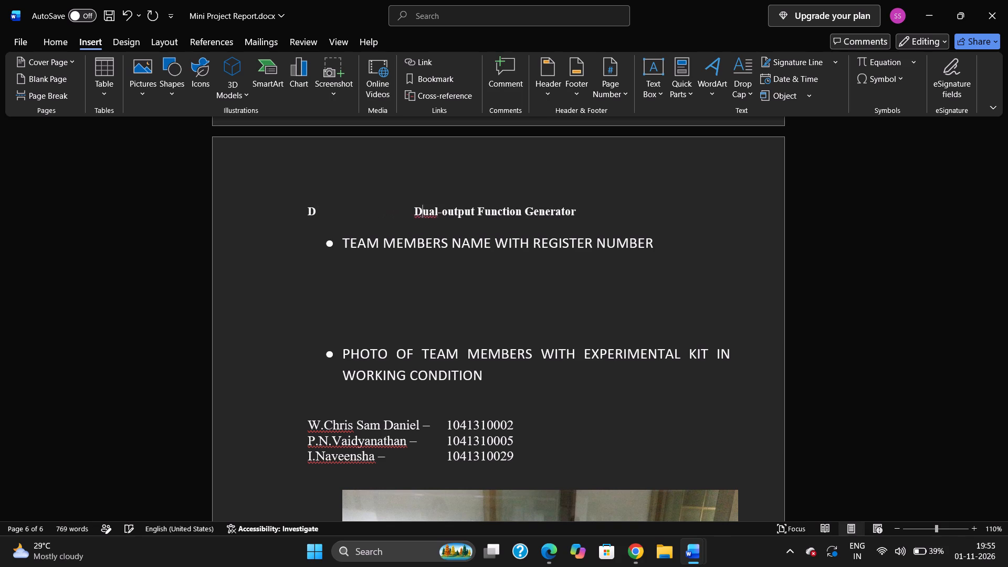
click(323, 198)
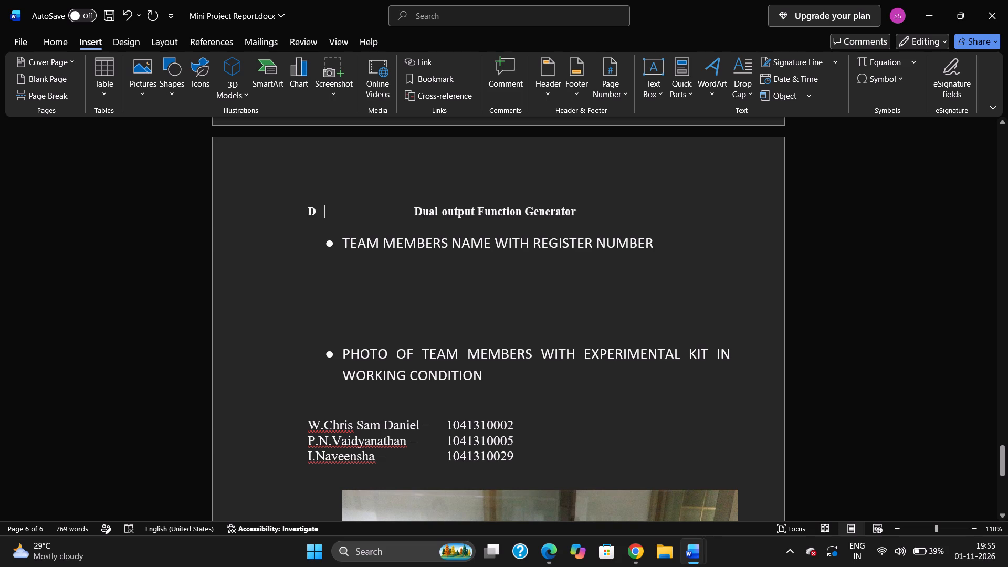
key(BackSpace)
key(BackSpace)
key(BackSpace)
key(BackSpace)
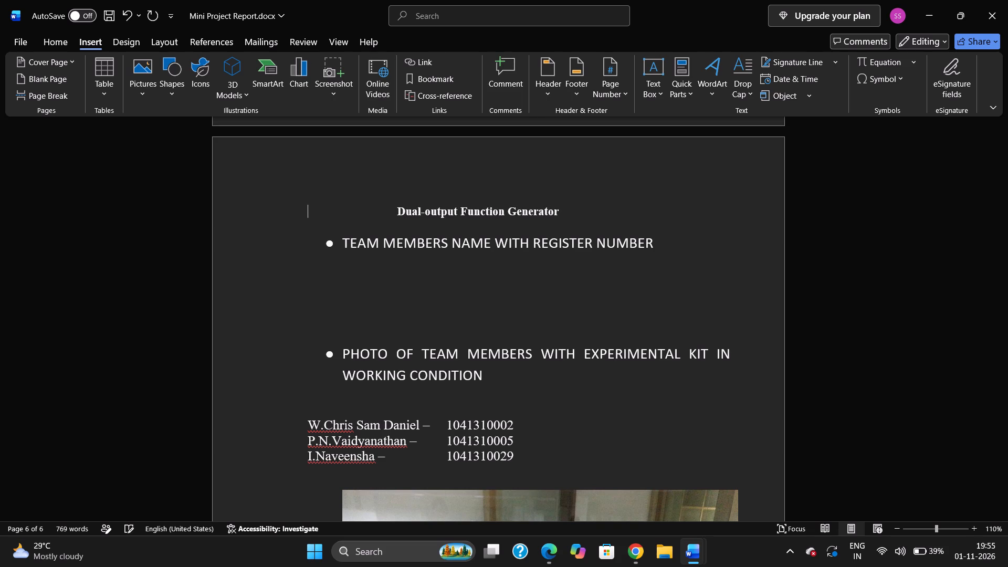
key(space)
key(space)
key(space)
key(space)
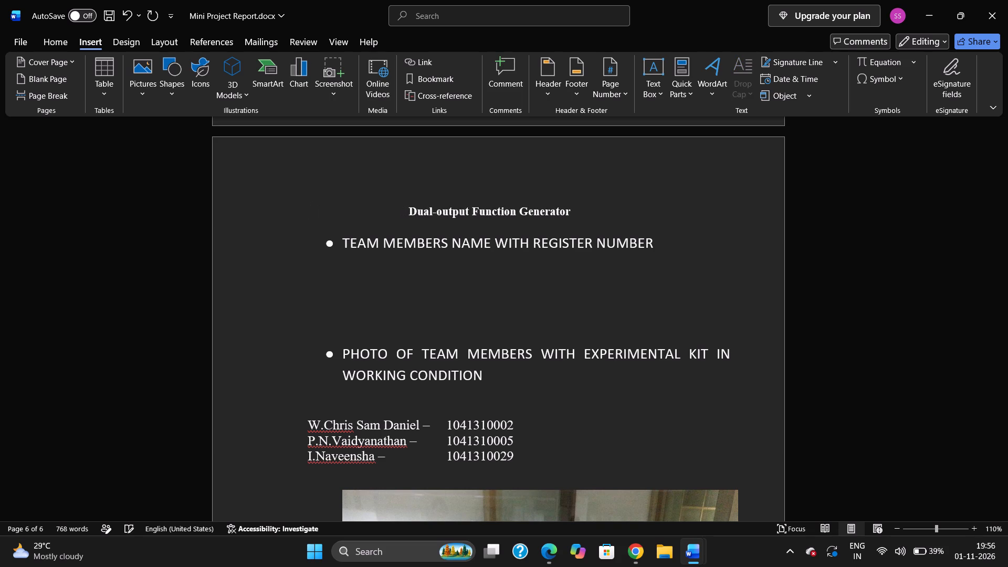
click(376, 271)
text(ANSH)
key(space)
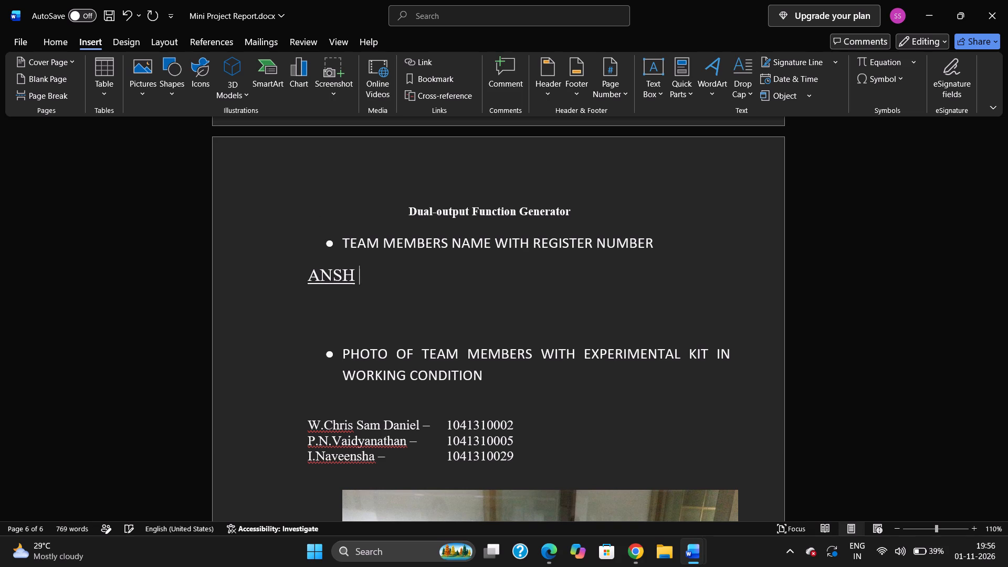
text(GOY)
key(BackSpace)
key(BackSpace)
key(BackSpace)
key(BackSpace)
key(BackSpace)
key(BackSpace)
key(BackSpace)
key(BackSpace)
Replace the empty underlined line below the team members bullet with an indented, unbulleted line giving the first member's name and register number.
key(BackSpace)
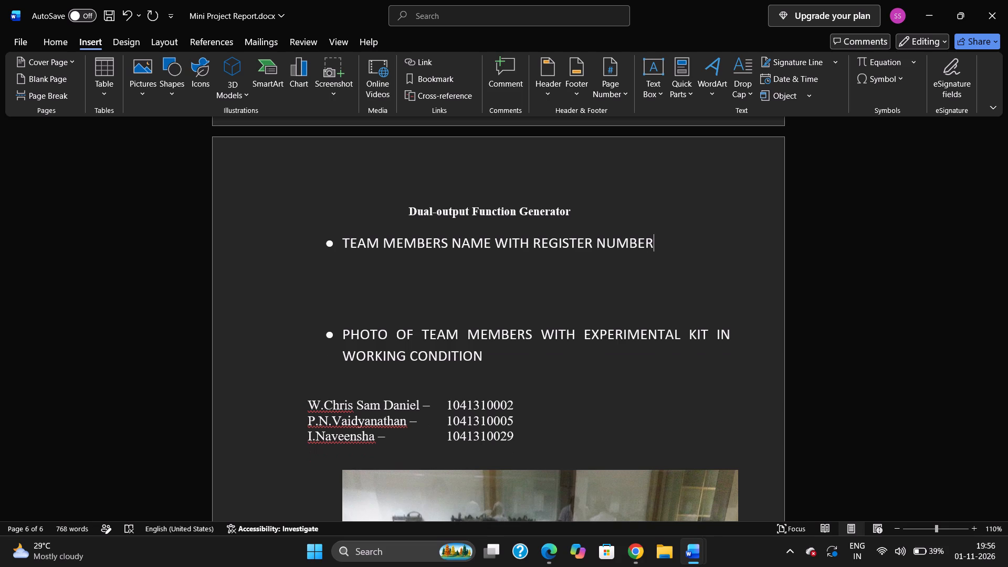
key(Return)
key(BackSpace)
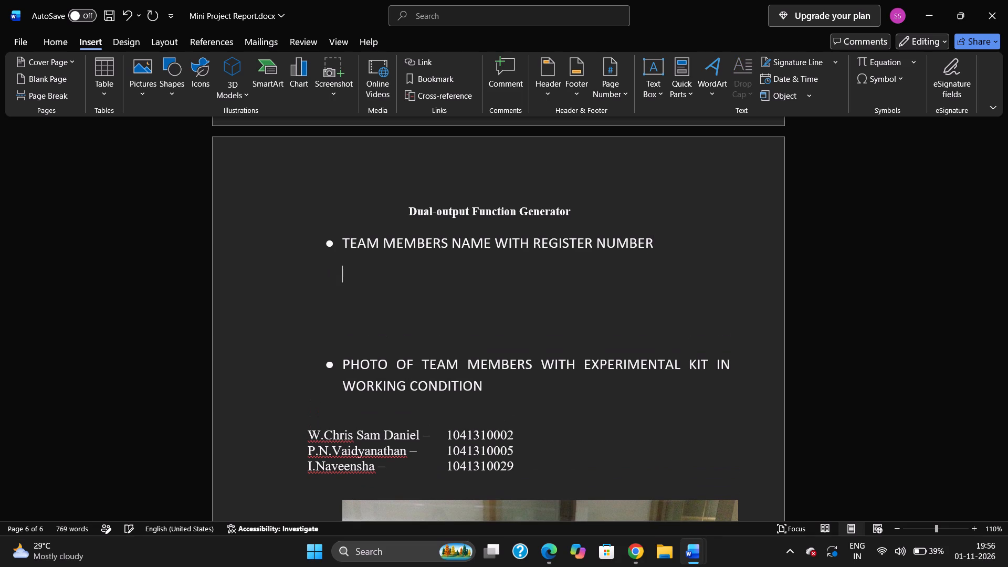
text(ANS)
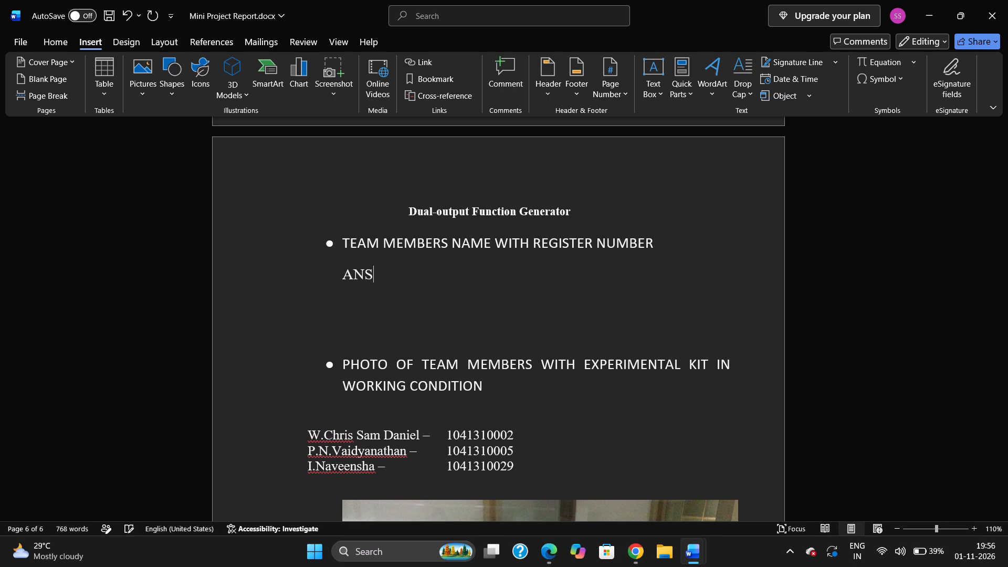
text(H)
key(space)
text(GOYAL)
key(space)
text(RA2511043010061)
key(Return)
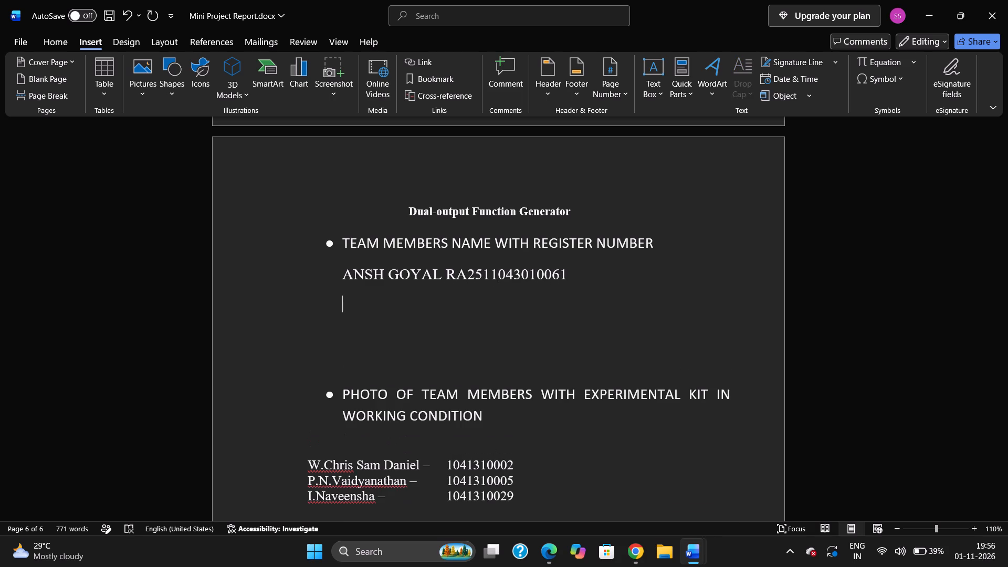
Add the second team member's name and register number on the line below the first member.
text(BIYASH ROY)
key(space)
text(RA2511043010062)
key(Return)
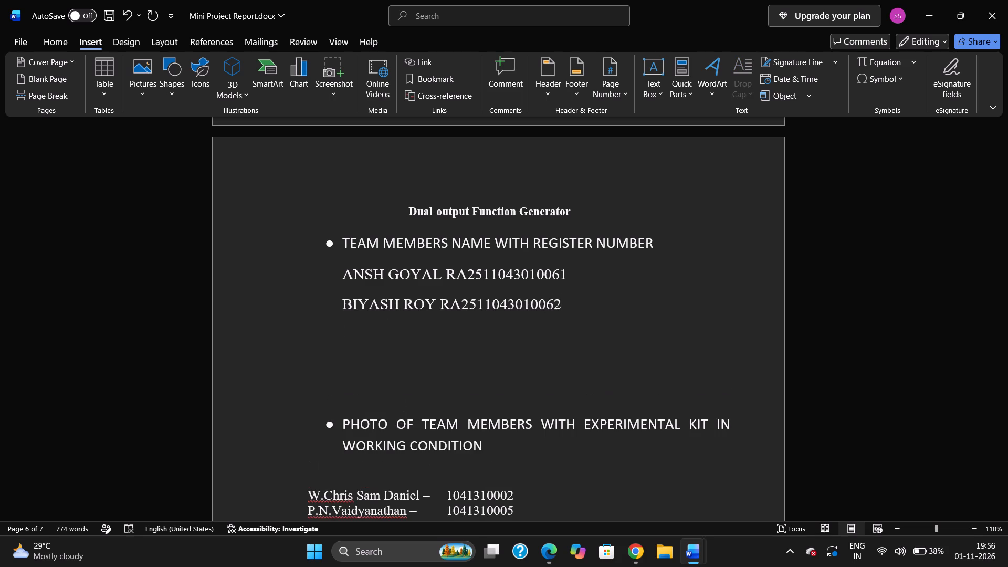
Enter the third team member's name on the line below the second member.
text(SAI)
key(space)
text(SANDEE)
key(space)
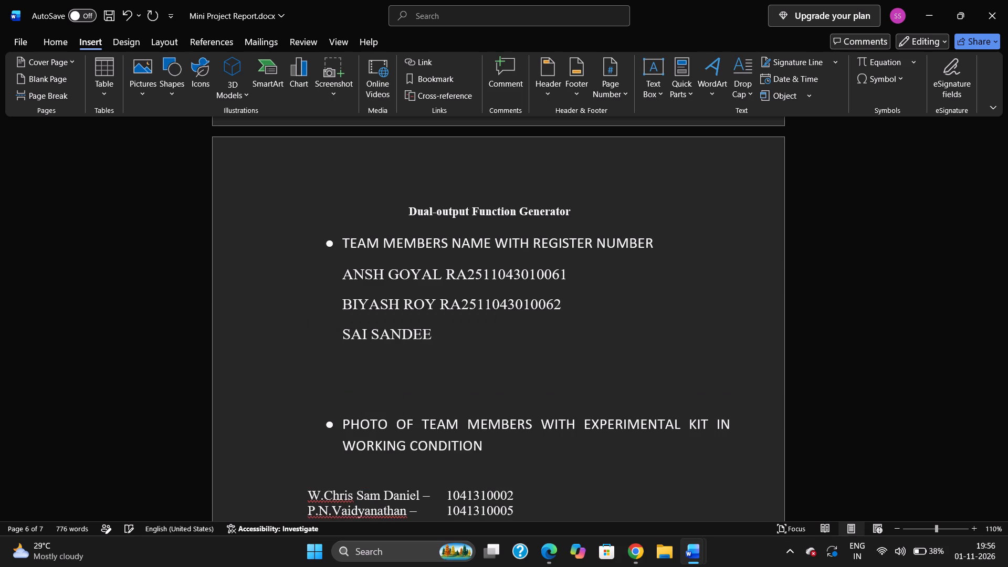
Finish the third team member's line by correcting the last letter of the name and adding the register number.
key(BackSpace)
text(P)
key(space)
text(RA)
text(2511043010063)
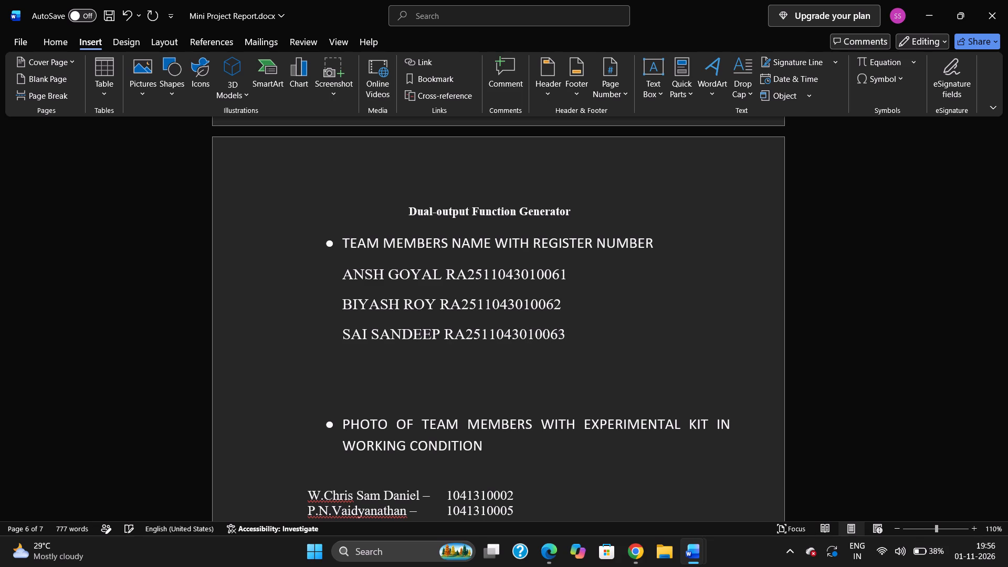
Delete the three old name and number lines between the experimental kit photo bullet and the photo.
scroll(381, 341, down, 2)
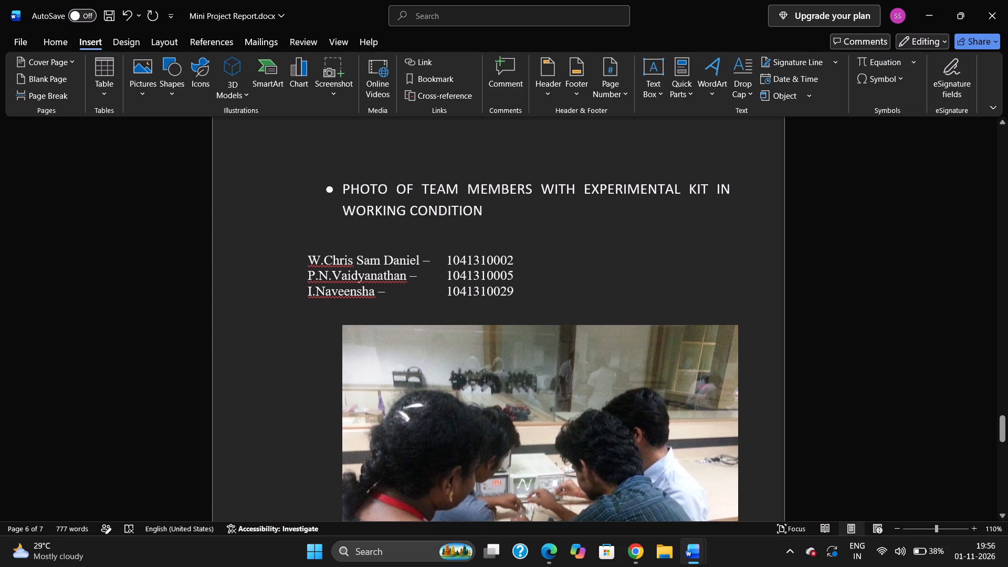
drag(305, 253, 417, 303)
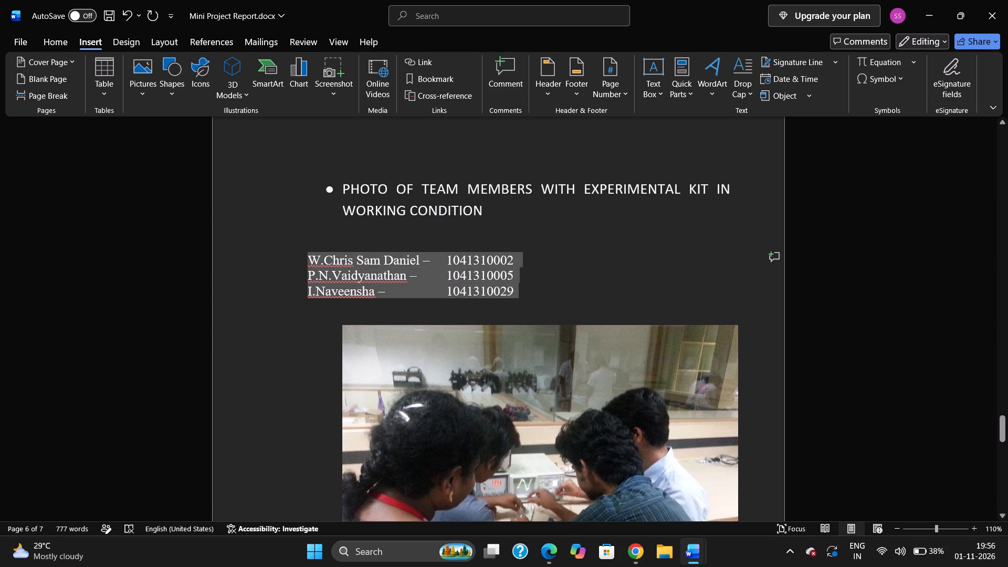
key(BackSpace)
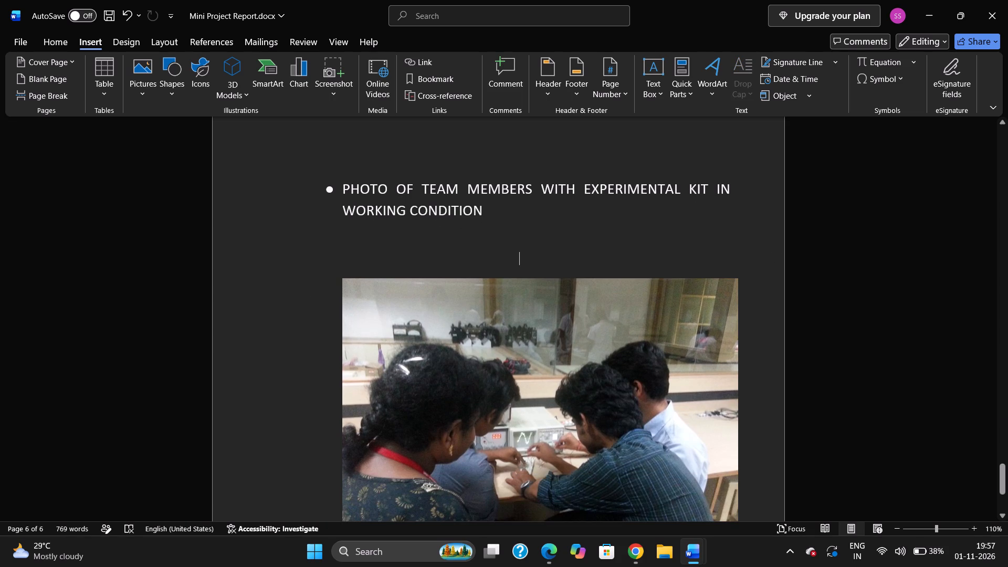
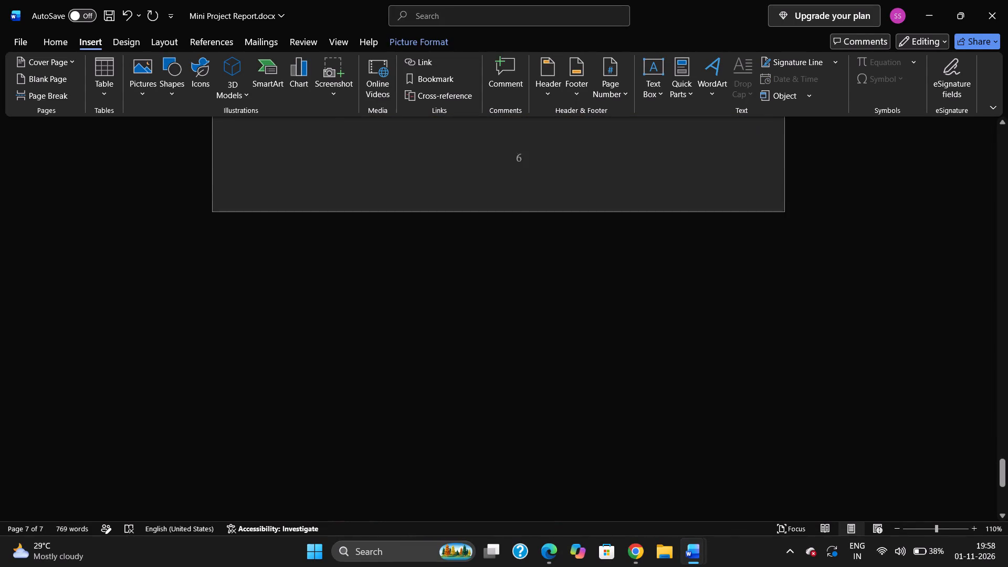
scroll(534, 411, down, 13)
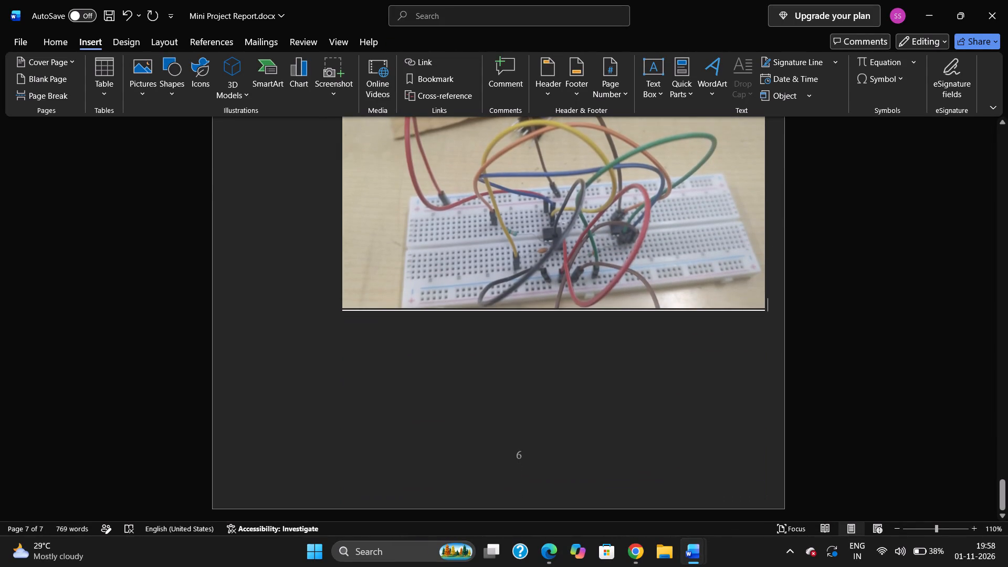
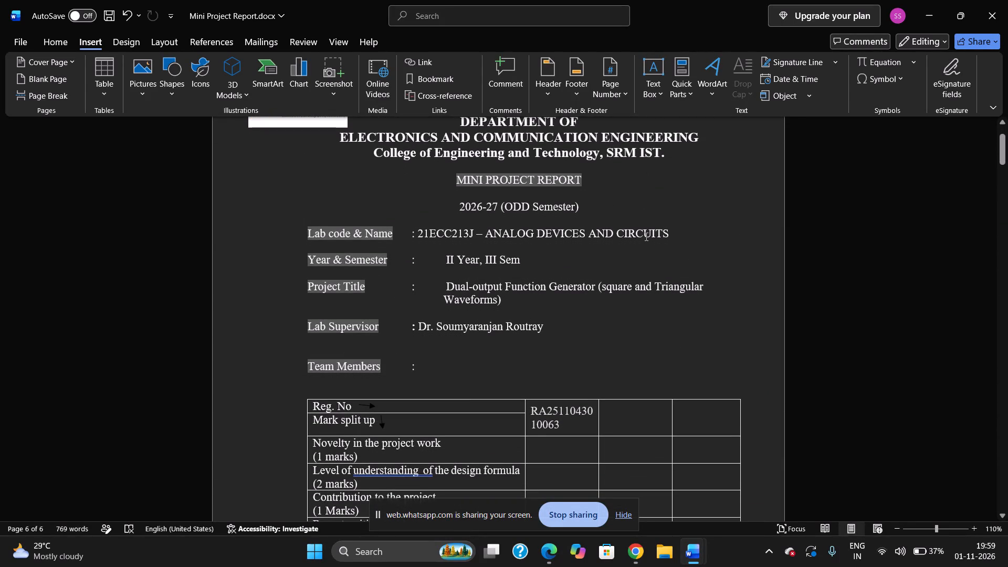
Review the report from the cover page through the objective, hardware, specifications and circuit diagram sections to the design formula for leftover old-project content.
scroll(645, 236, down, 3)
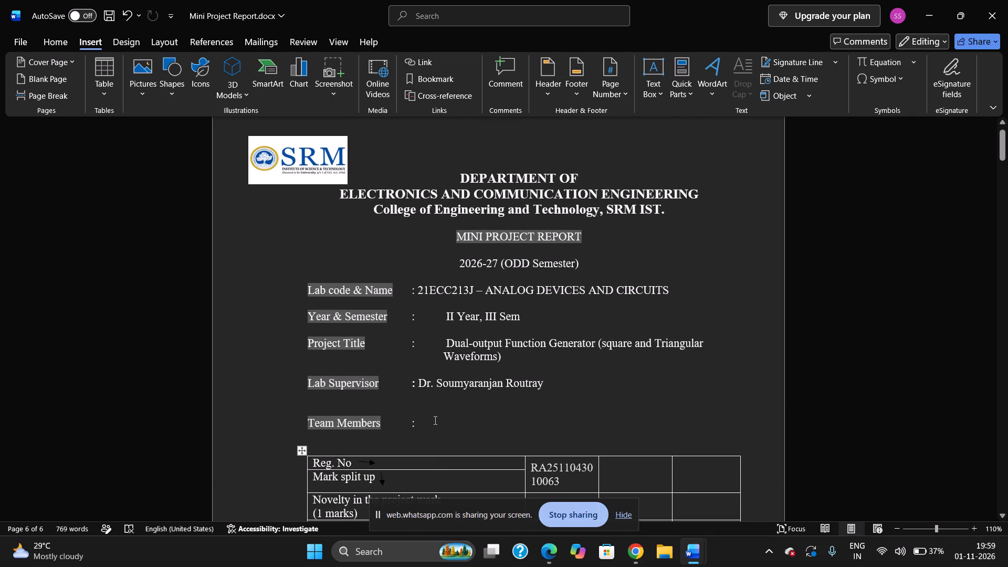
scroll(434, 420, down, 3)
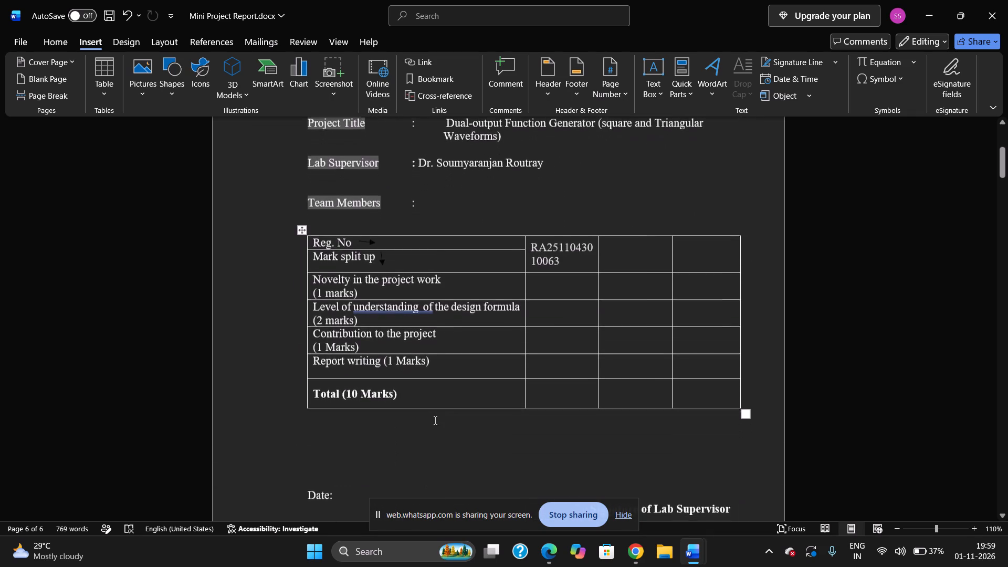
scroll(434, 420, down, 6)
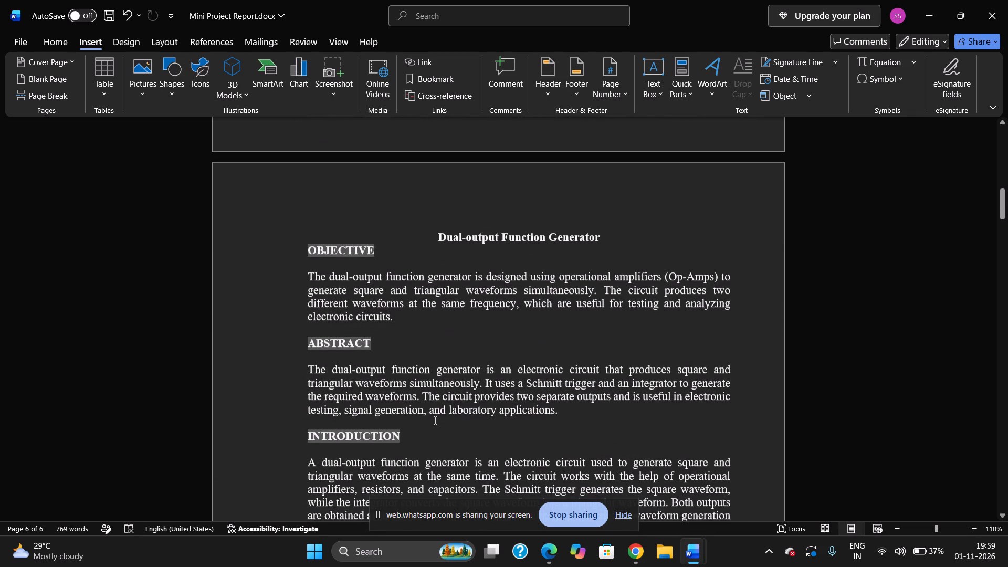
scroll(434, 420, down, 1)
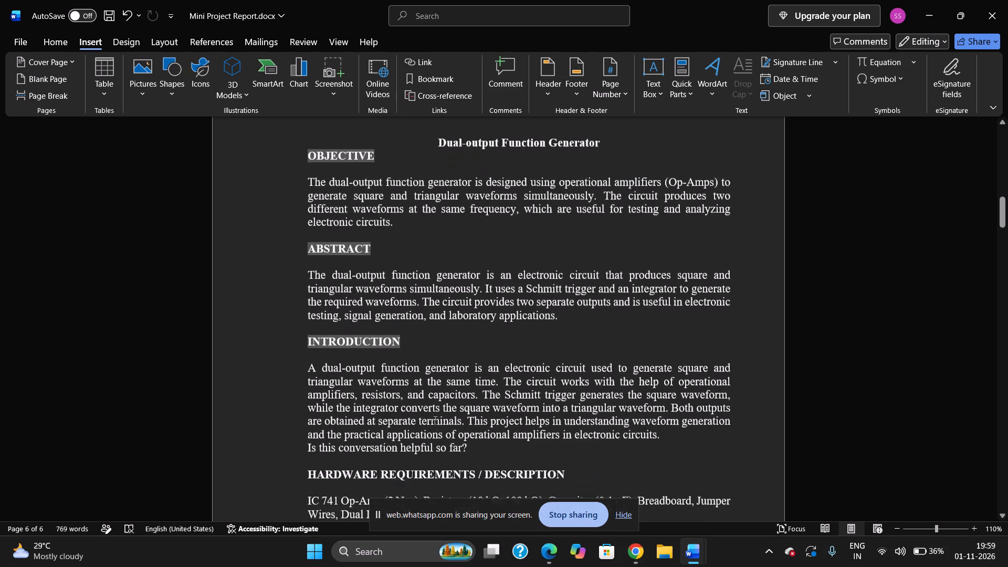
scroll(434, 420, down, 2)
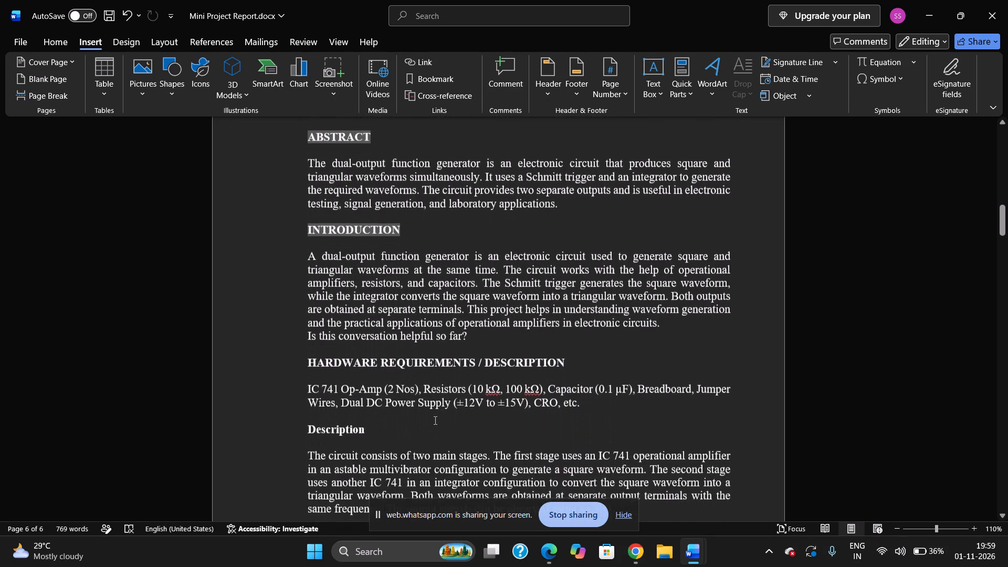
scroll(434, 420, down, 1)
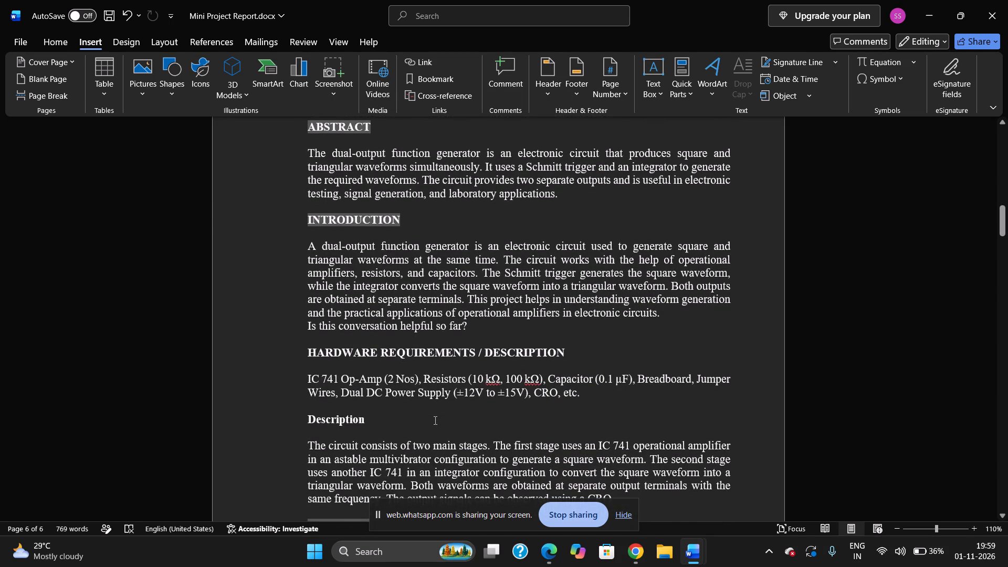
scroll(434, 420, down, 1)
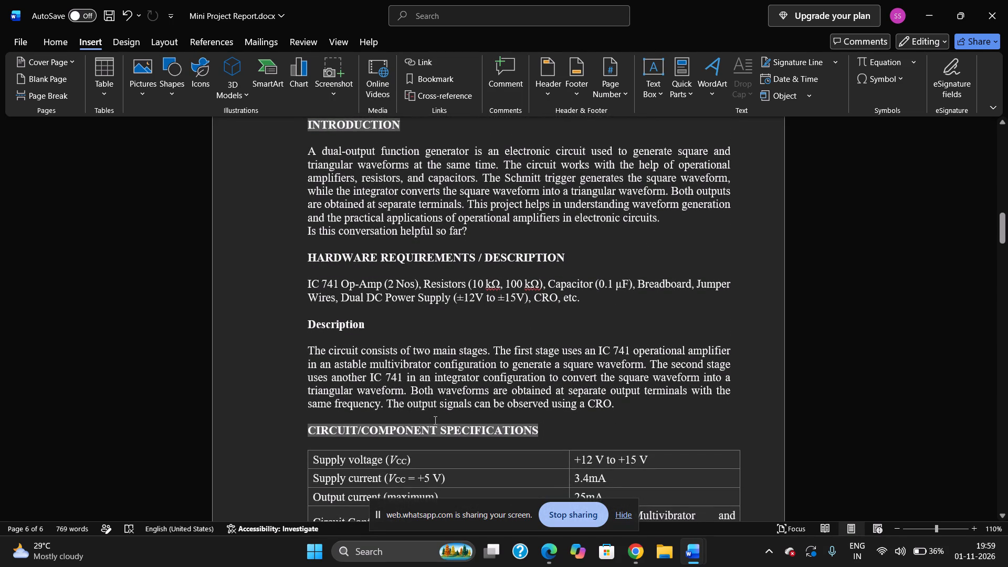
scroll(434, 420, down, 1)
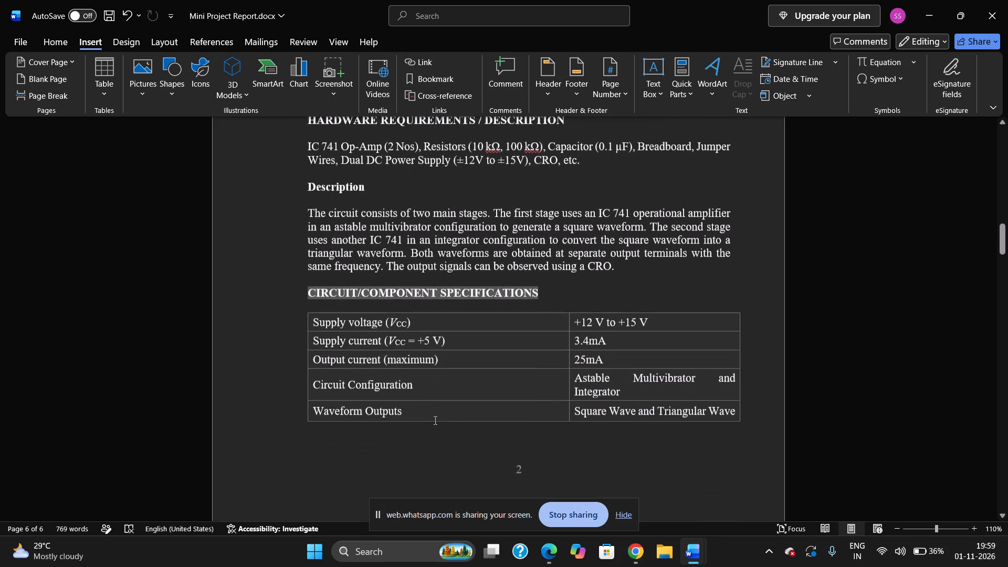
scroll(434, 420, down, 1)
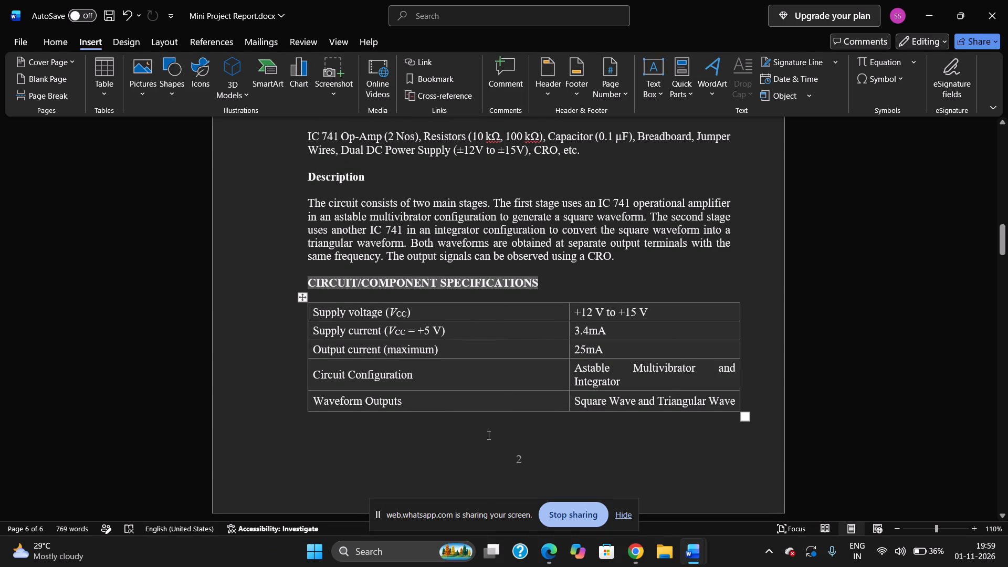
scroll(487, 434, down, 4)
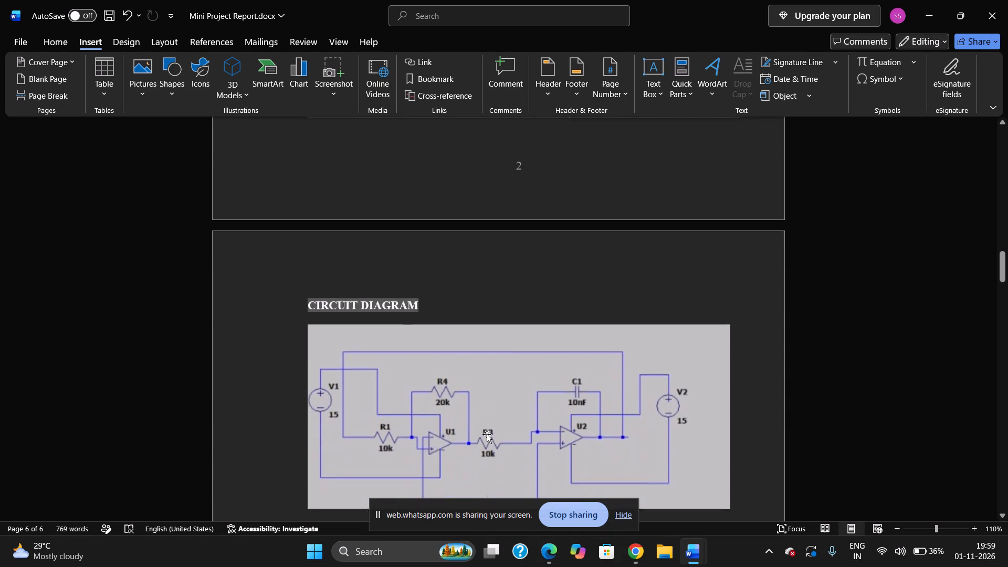
scroll(487, 434, down, 1)
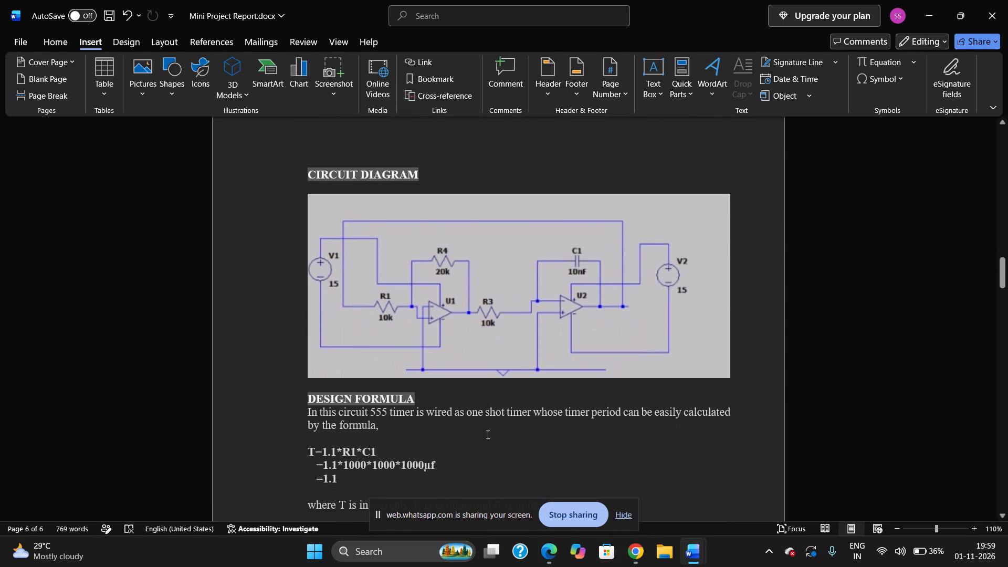
scroll(487, 434, down, 1)
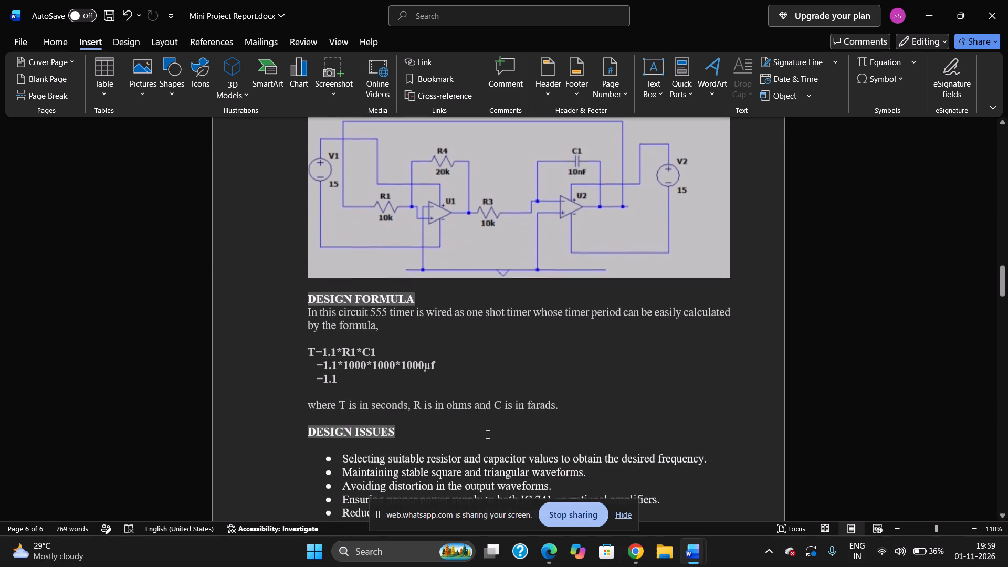
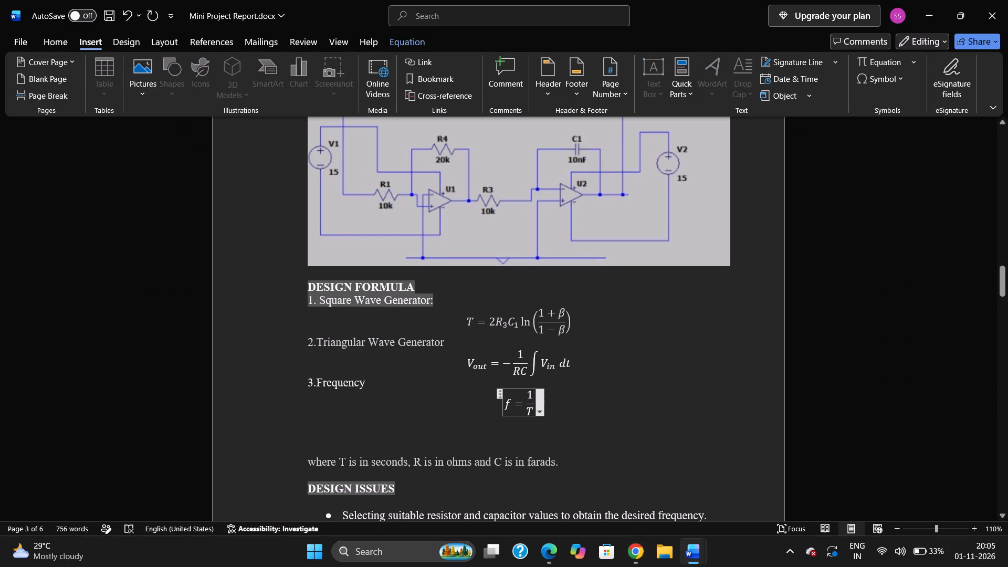
Adjust the spacing around the f = 1/T formula by removing one blank line below it and adding one under the "3.Frequency" heading.
click(554, 436)
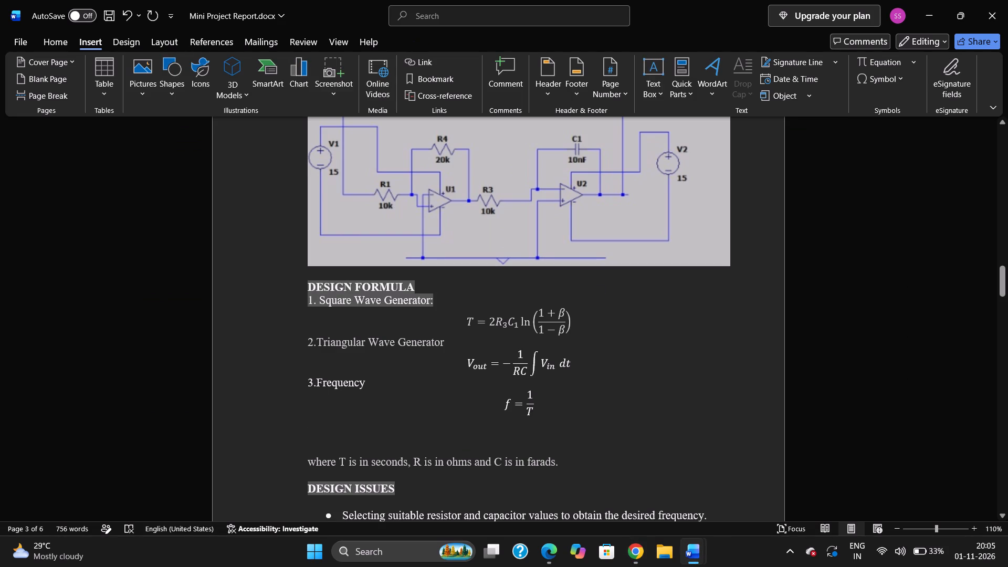
key(BackSpace)
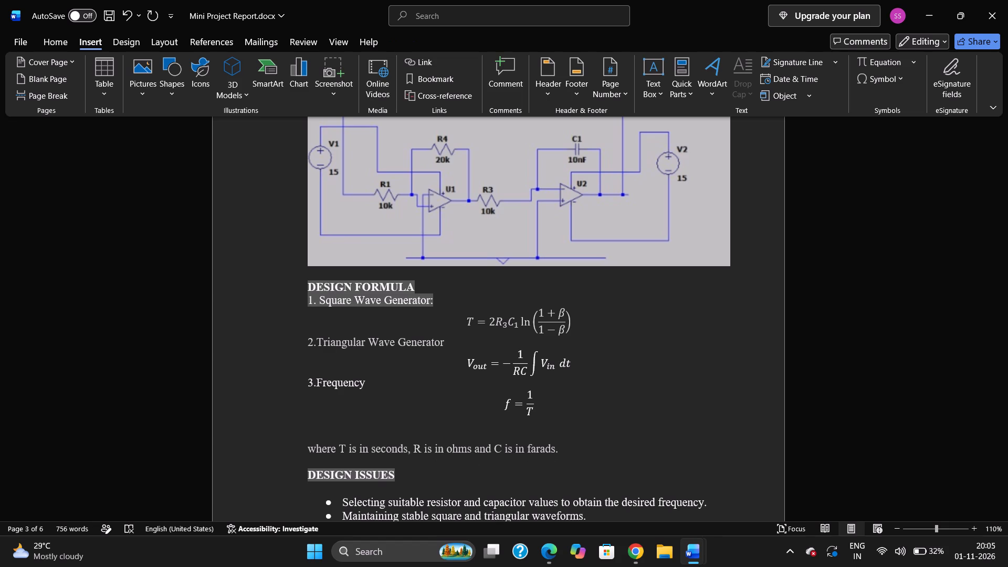
click(390, 378)
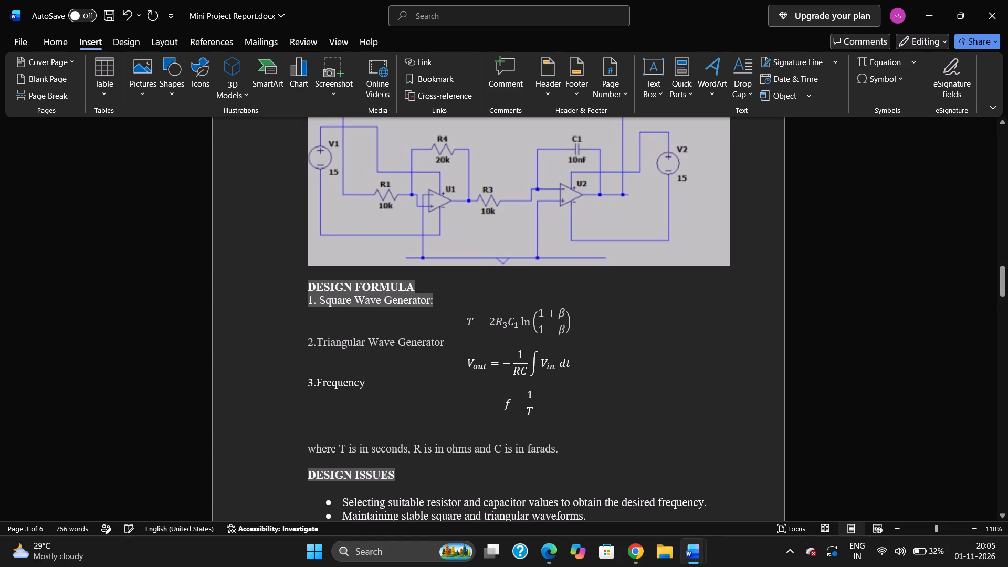
key(Return)
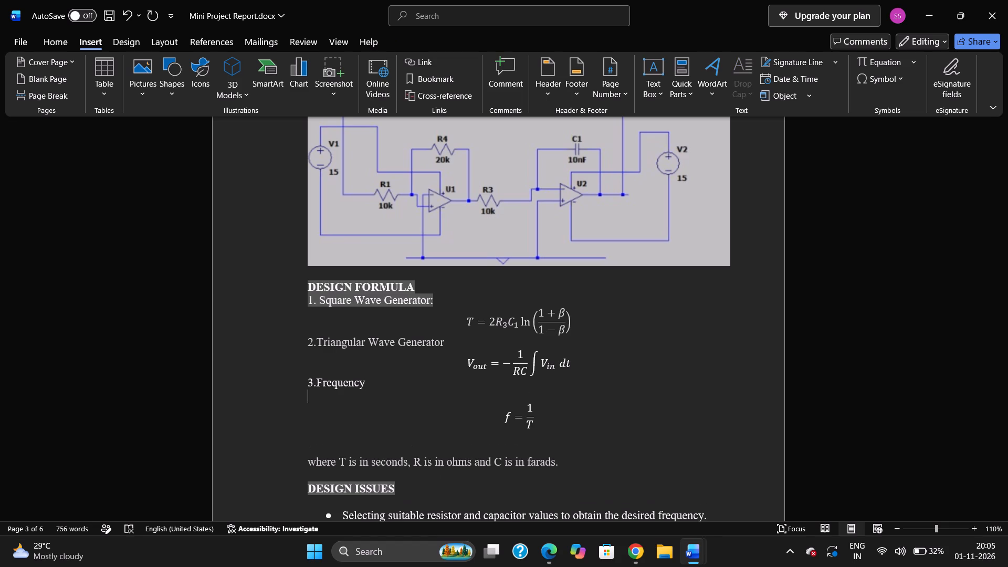
click(461, 445)
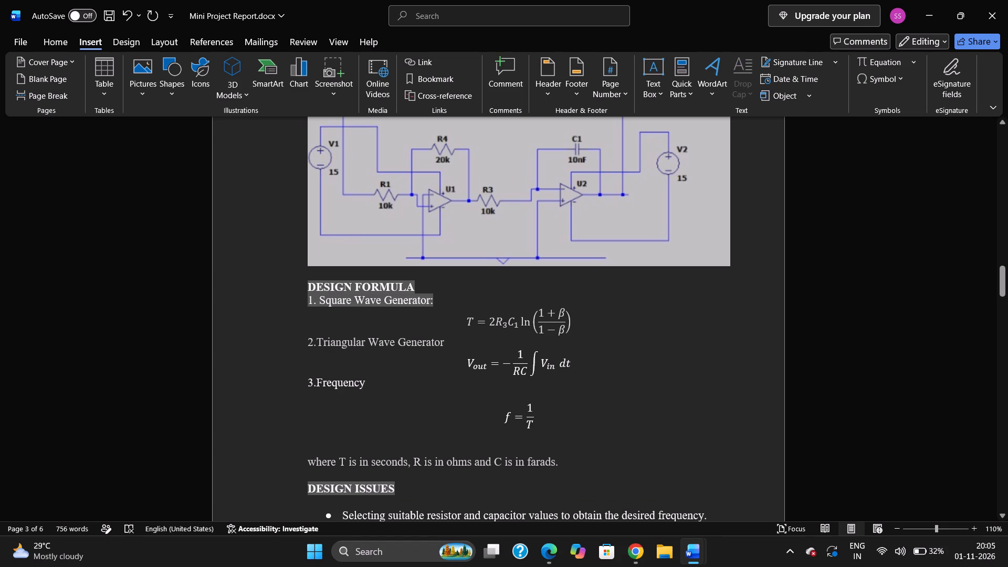
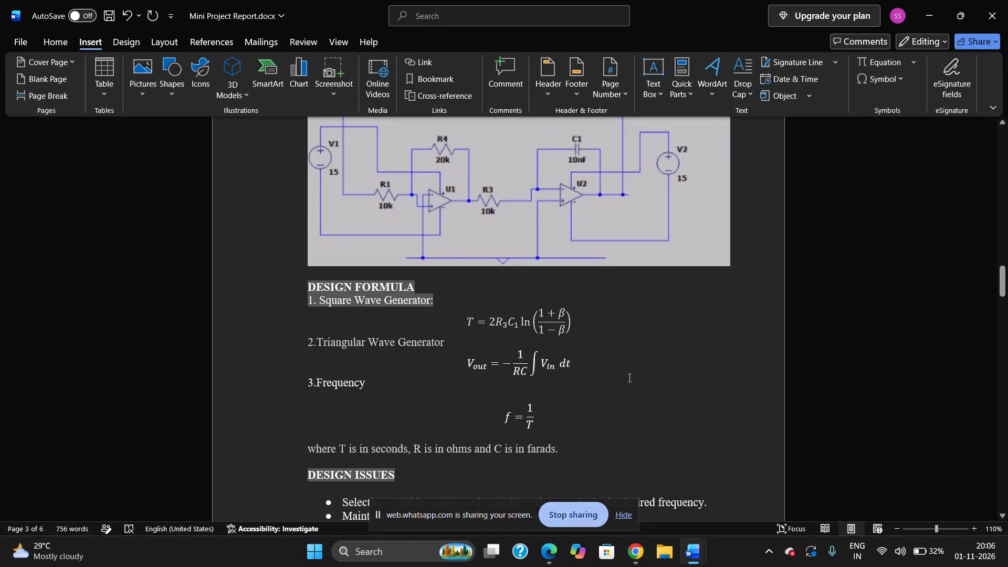
Delete the line "where T is in seconds, R is in ohms and C is in farads." below the frequency formula.
scroll(628, 377, down, 2)
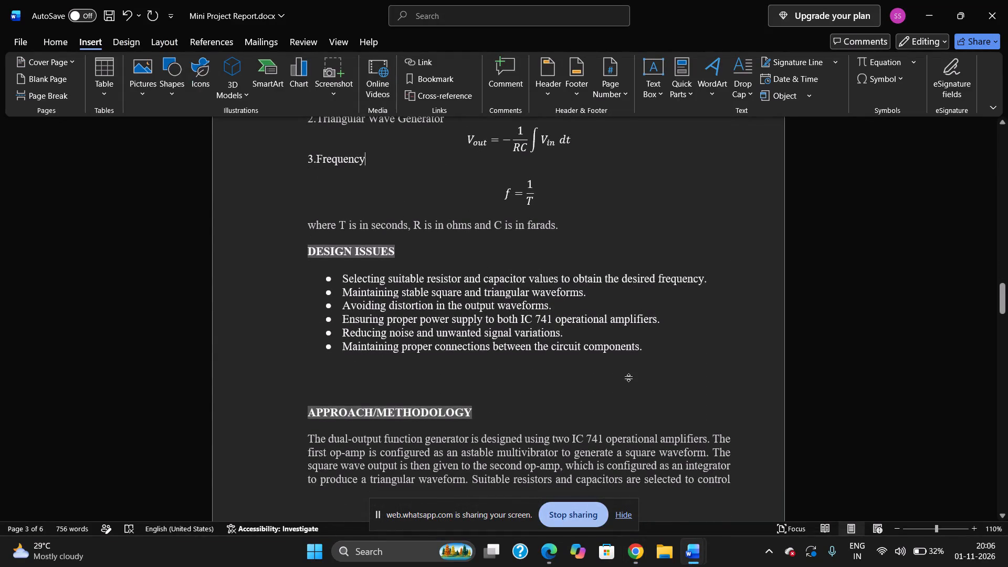
drag(574, 226, 377, 215)
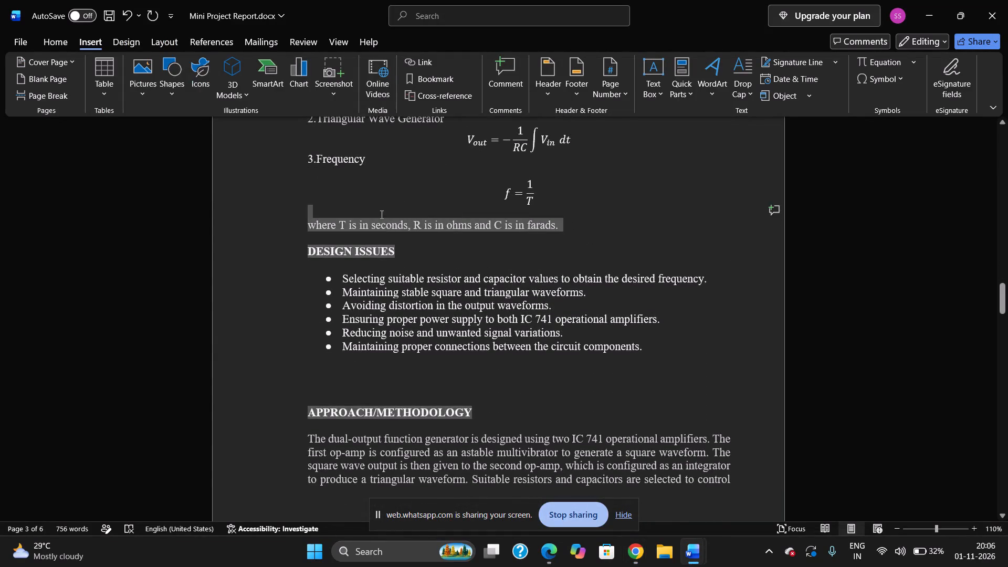
drag(377, 215, 285, 224)
key(BackSpace)
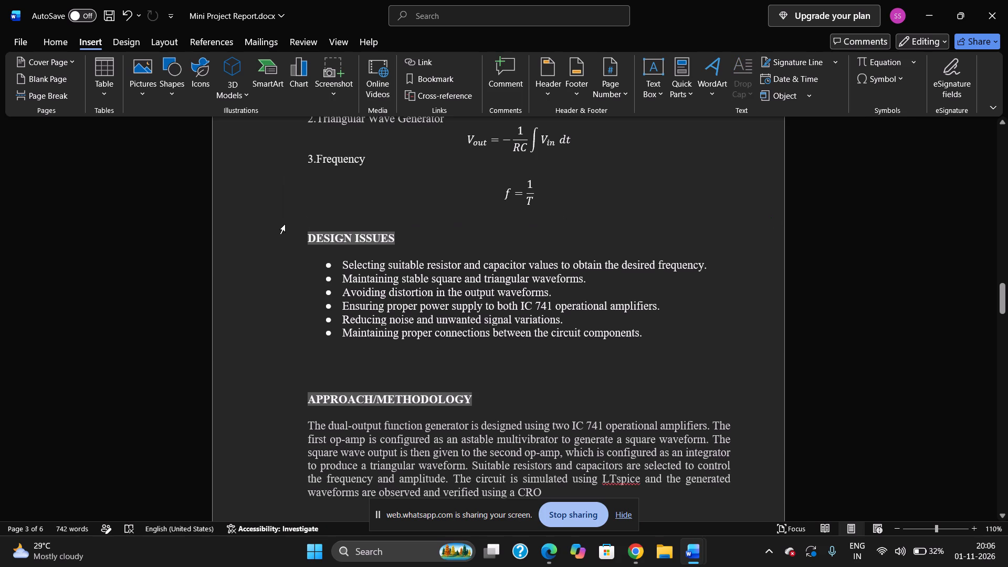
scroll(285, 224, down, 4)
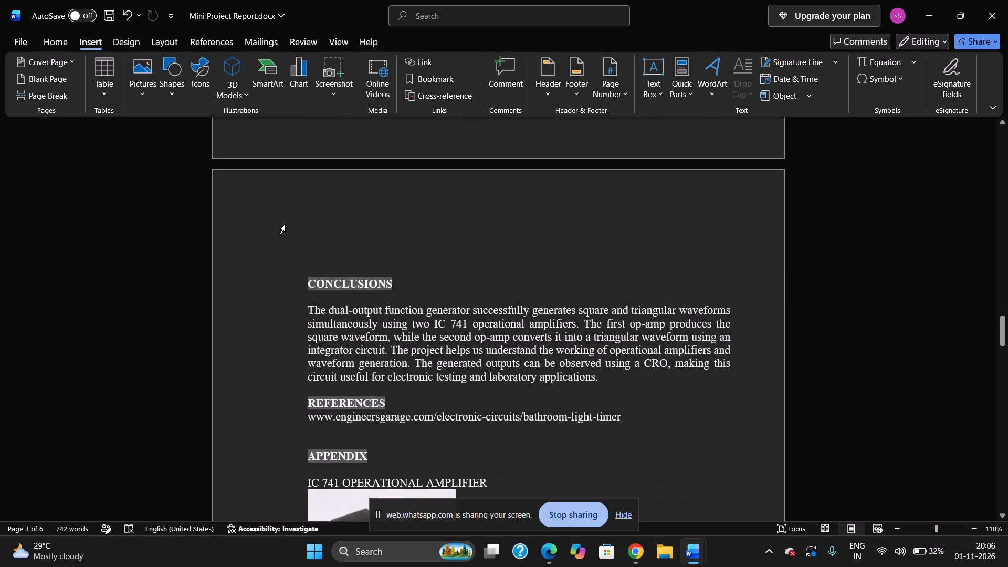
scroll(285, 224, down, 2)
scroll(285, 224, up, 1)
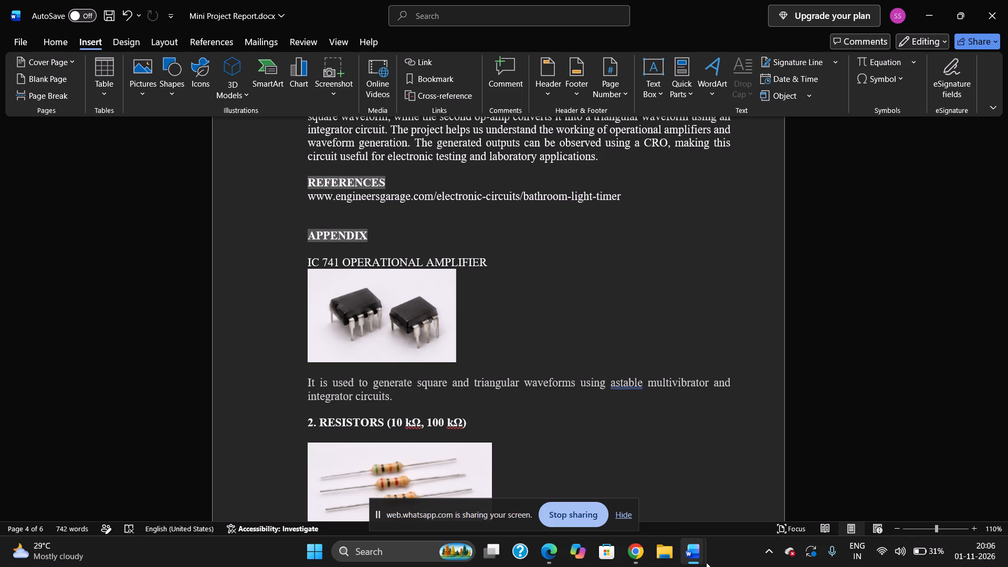
Switch to the Analog -2 (1) document and look through its project description, circuit design, simulation steps and hardware requirements.
click(750, 496)
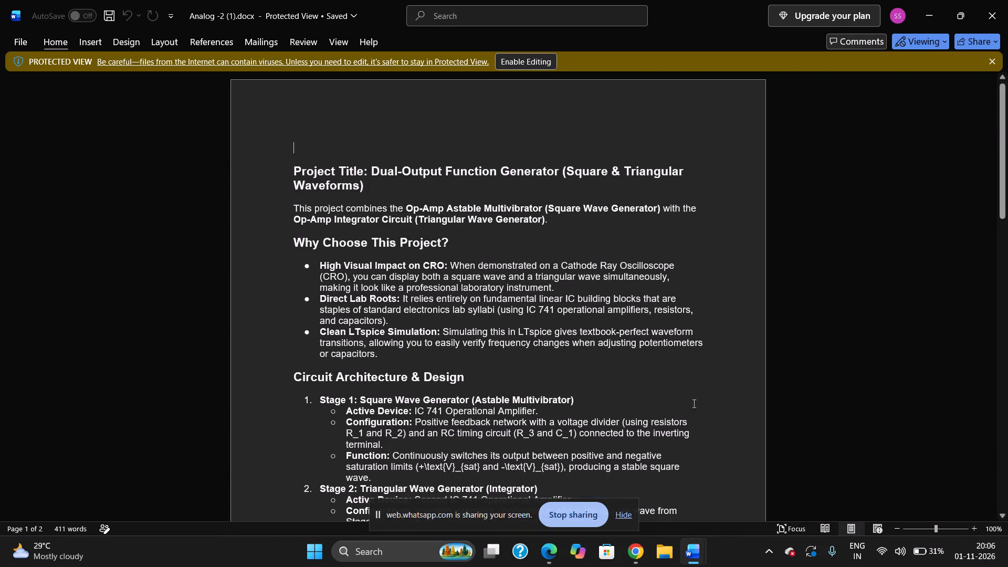
scroll(667, 360, down, 2)
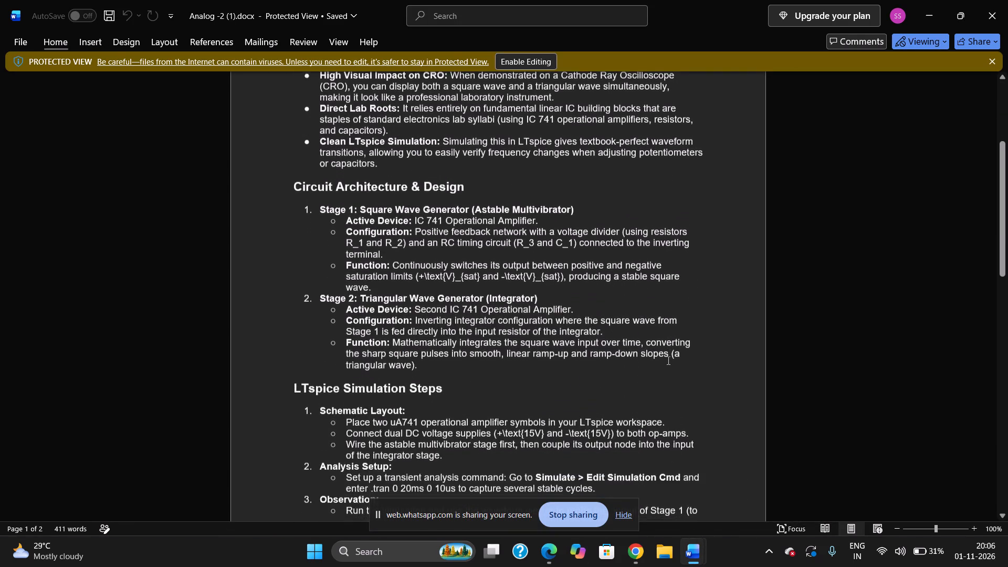
scroll(667, 360, down, 5)
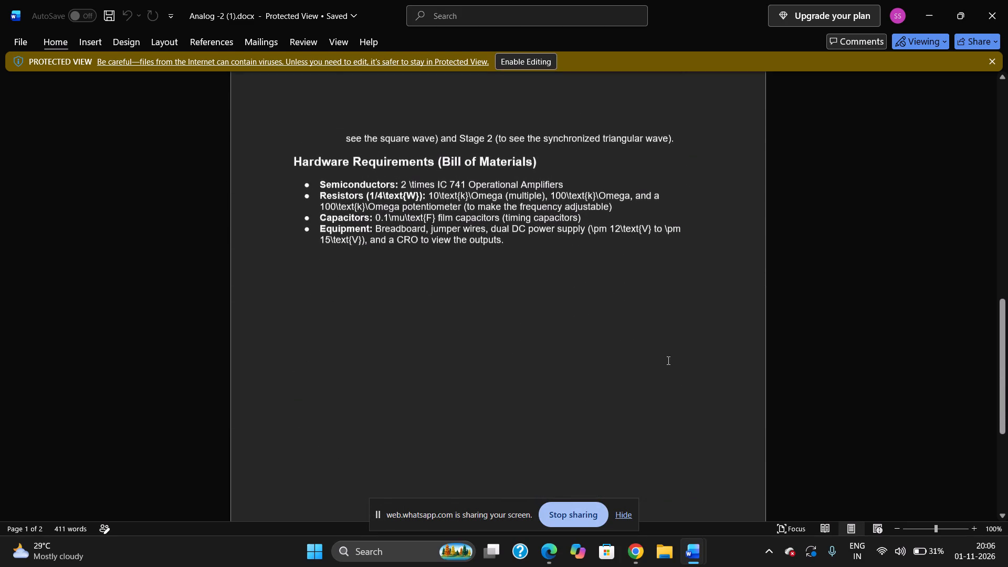
scroll(667, 360, down, 8)
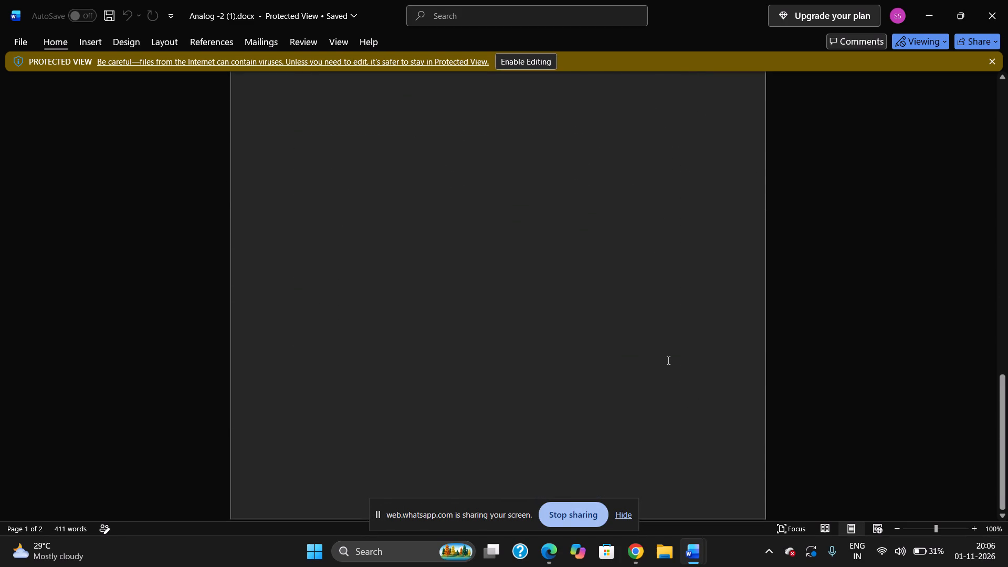
scroll(667, 360, up, 7)
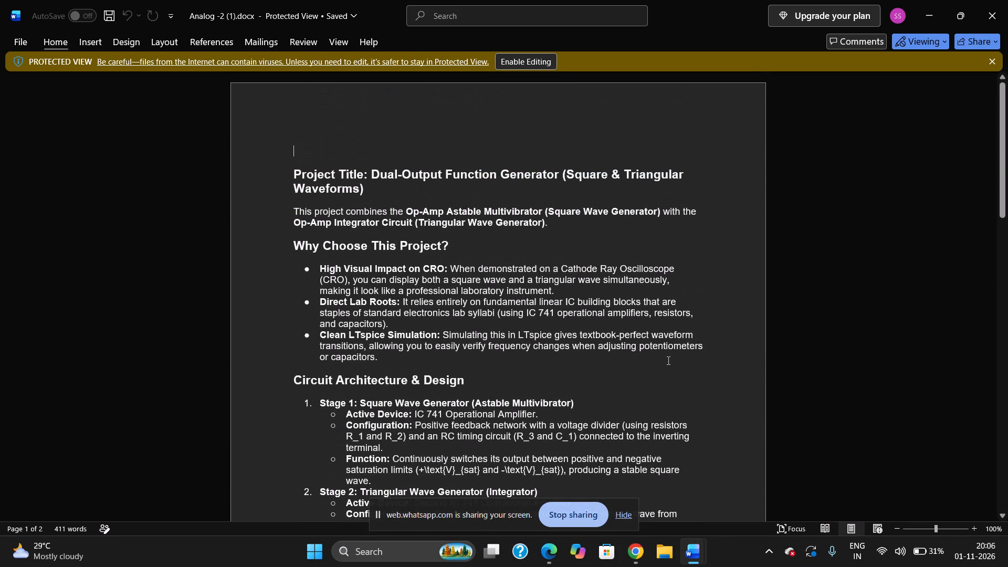
In the Mini Project Report, delete the old bathroom-light-timer web address under the REFERENCES heading.
key(alt+Tab)
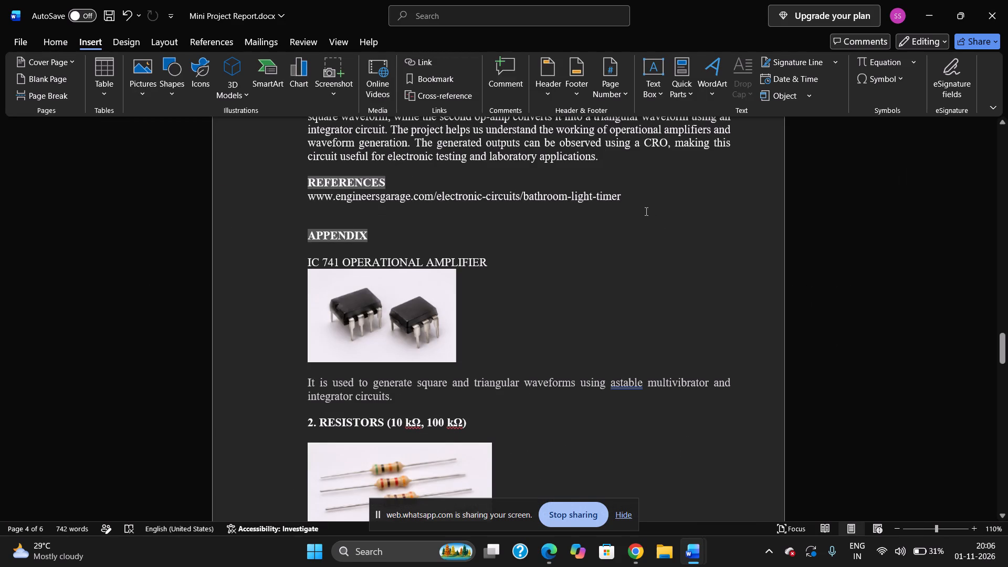
click(625, 194)
key(BackSpace)
key(BackSpace)
key(BackSpace)
key(BackSpace)
key(BackSpace)
key(BackSpace)
key(BackSpace)
key(BackSpace)
key(BackSpace)
key(BackSpace)
key(BackSpace)
key(BackSpace)
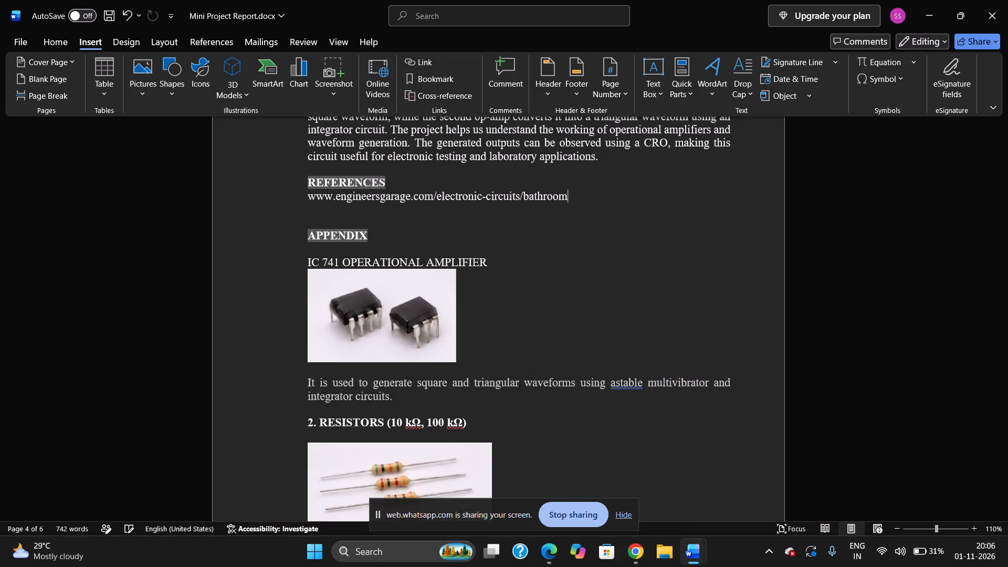
key(BackSpace)
key(BackSpace)
key(BackSpace)
key(BackSpace)
key(BackSpace)
key(BackSpace)
key(BackSpace)
key(BackSpace)
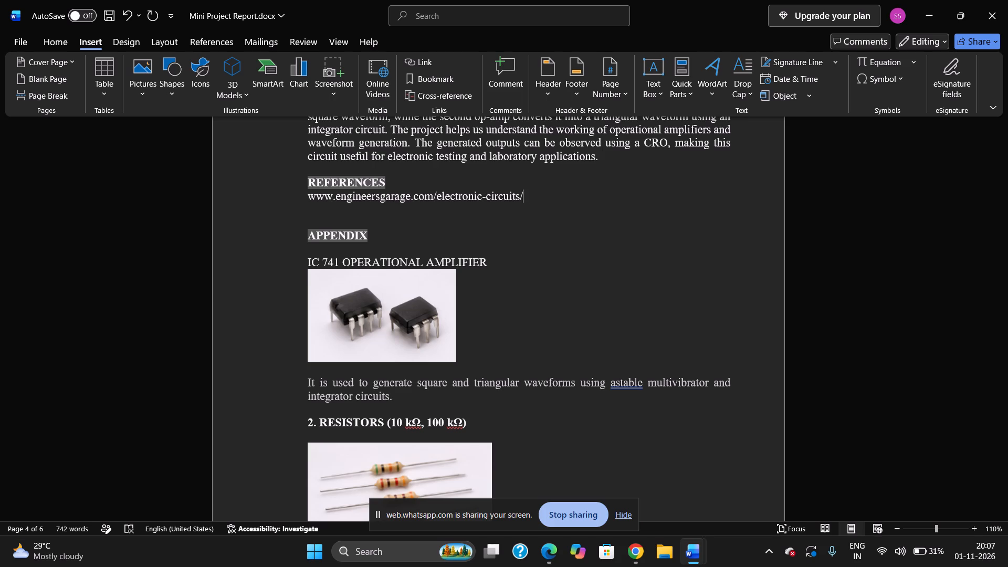
key(BackSpace)
key(BackSpace)
key(BackSpace)
key(BackSpace)
key(BackSpace)
key(BackSpace)
key(BackSpace)
key(BackSpace)
key(BackSpace)
key(BackSpace)
key(BackSpace)
key(BackSpace)
key(BackSpace)
key(BackSpace)
key(BackSpace)
key(BackSpace)
key(BackSpace)
key(BackSpace)
key(BackSpace)
key(BackSpace)
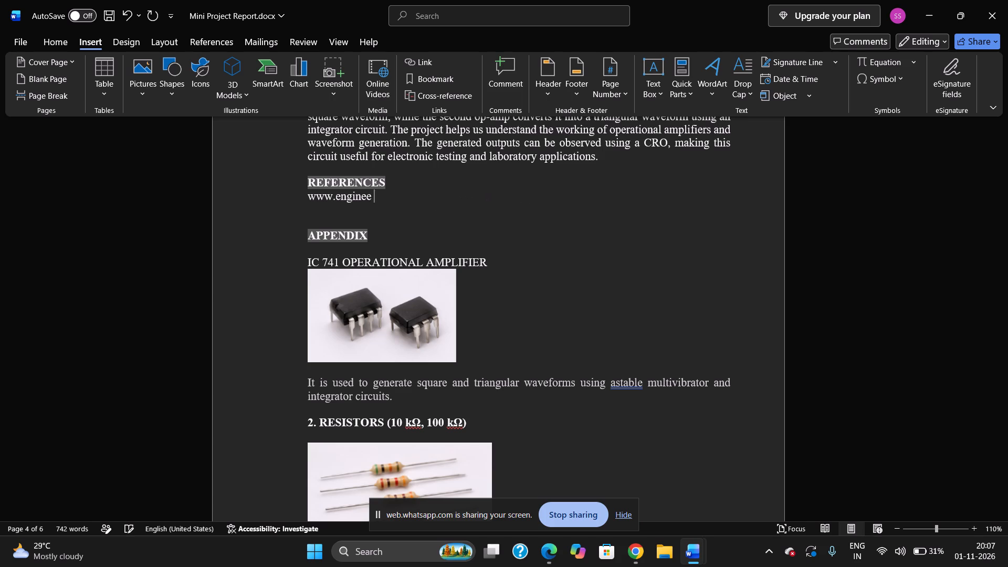
key(BackSpace)
key(BackSpace)
key(BackSpace)
key(BackSpace)
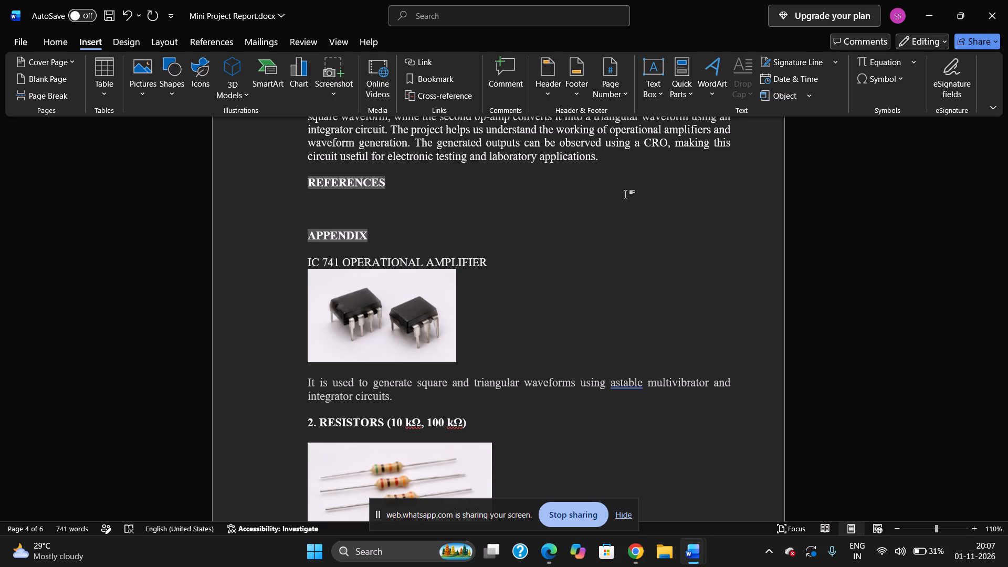
Switch back to the Analog -2 (1) project document.
key(alt+Tab)
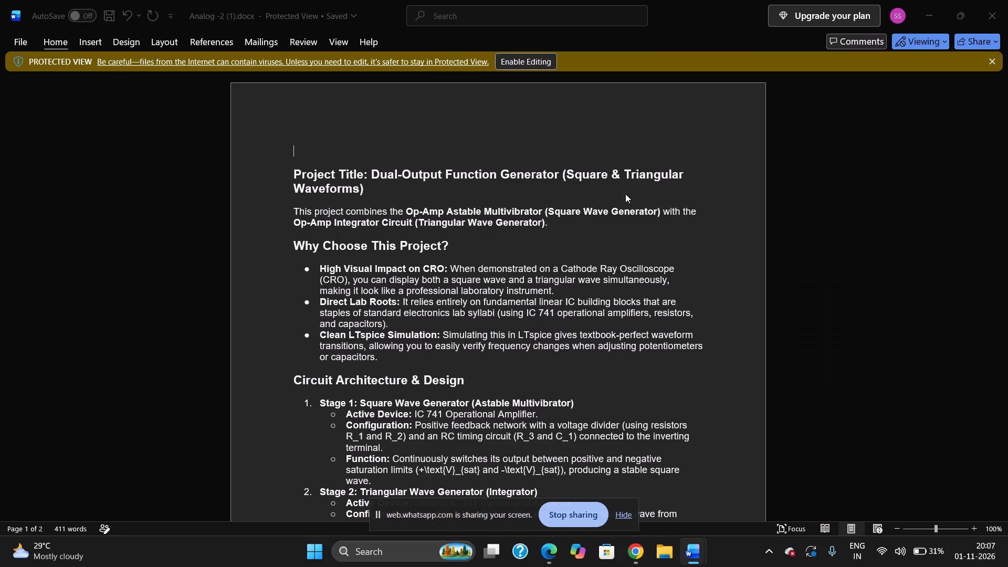
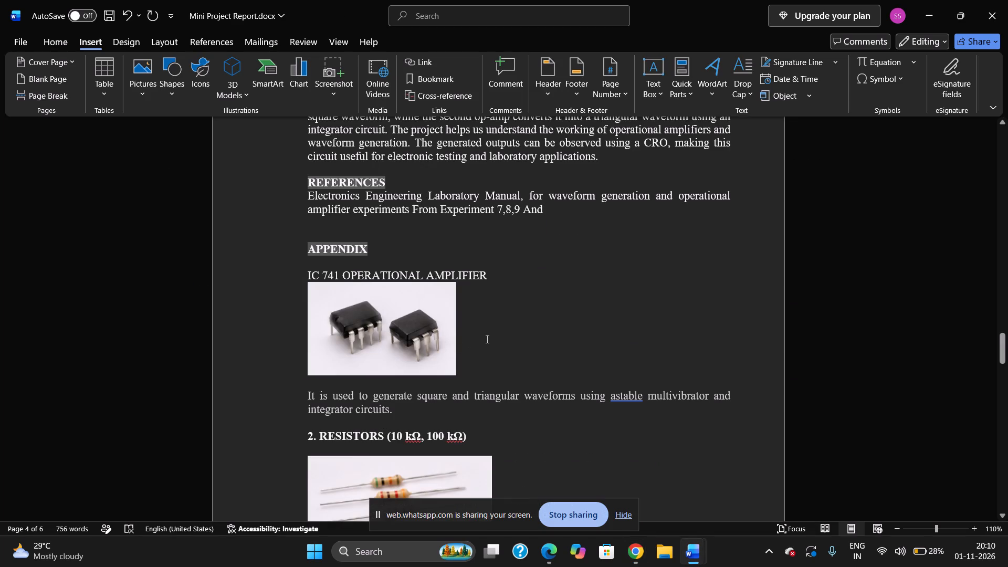
key(ctrl+v)
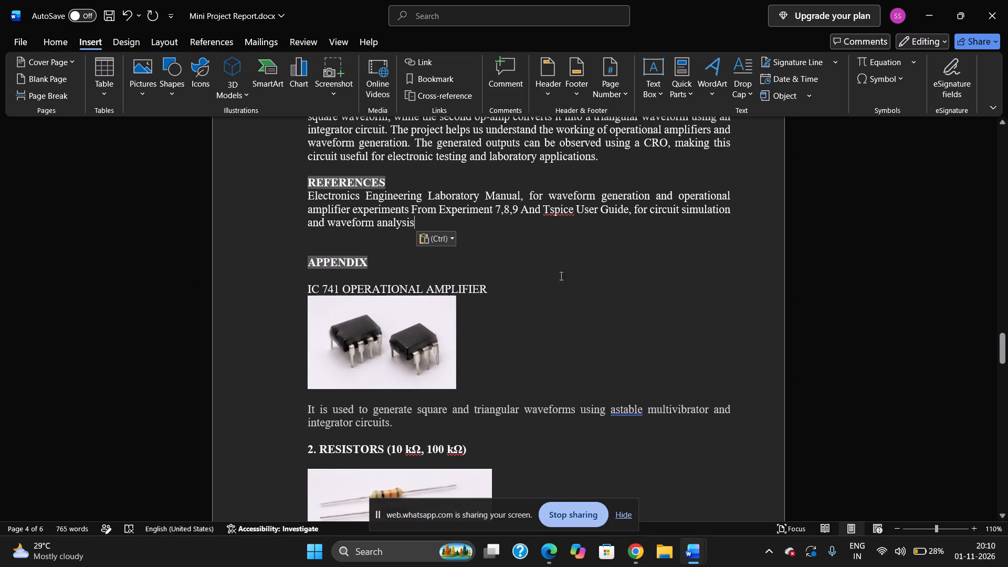
Insert the missing letter "l" before "Tspice" in the appended user guide reference.
click(539, 206)
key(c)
key(BackSpace)
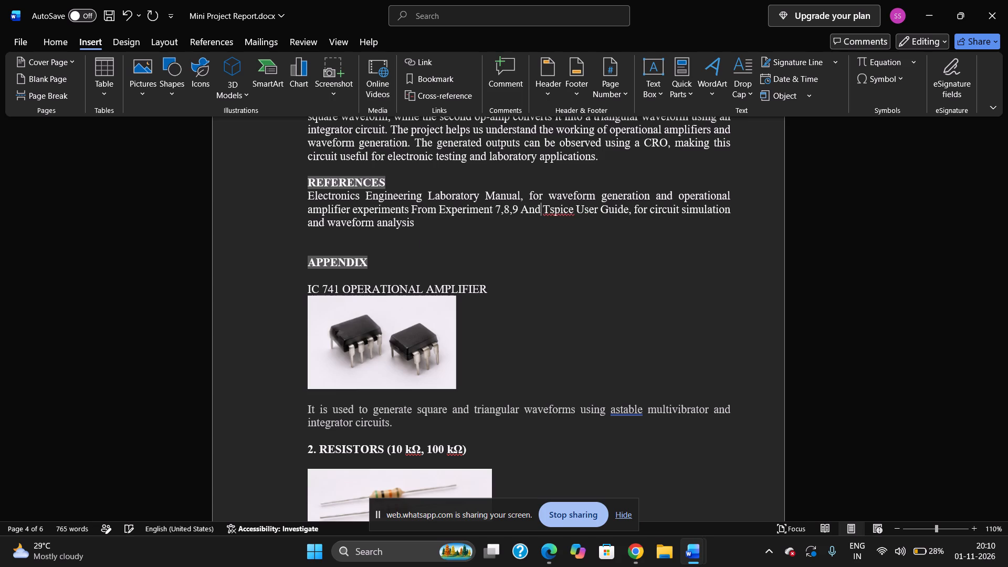
key(Right)
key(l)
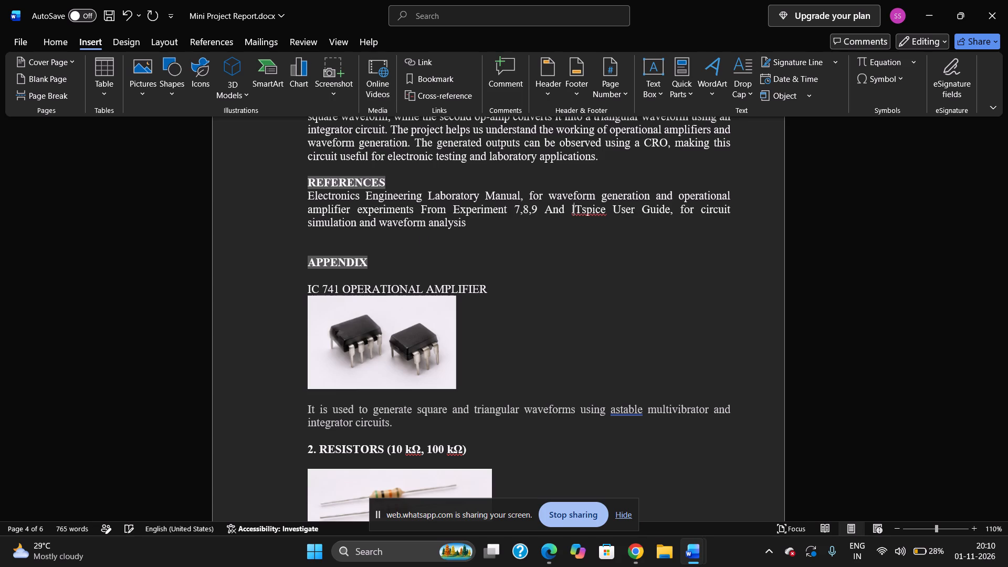
Correct the simulator name in the user guide reference so that it reads "LT spice".
key(BackSpace)
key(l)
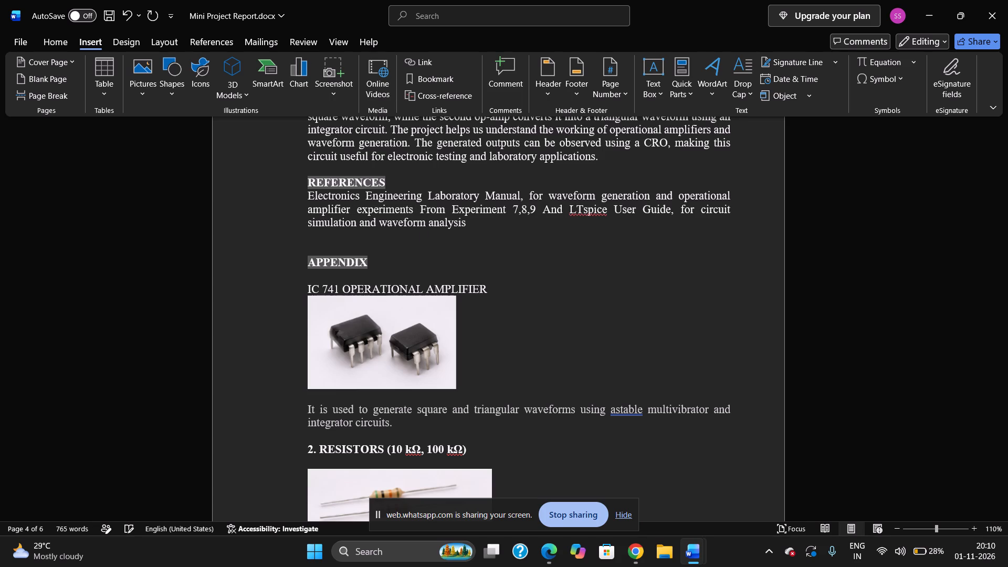
click(481, 217)
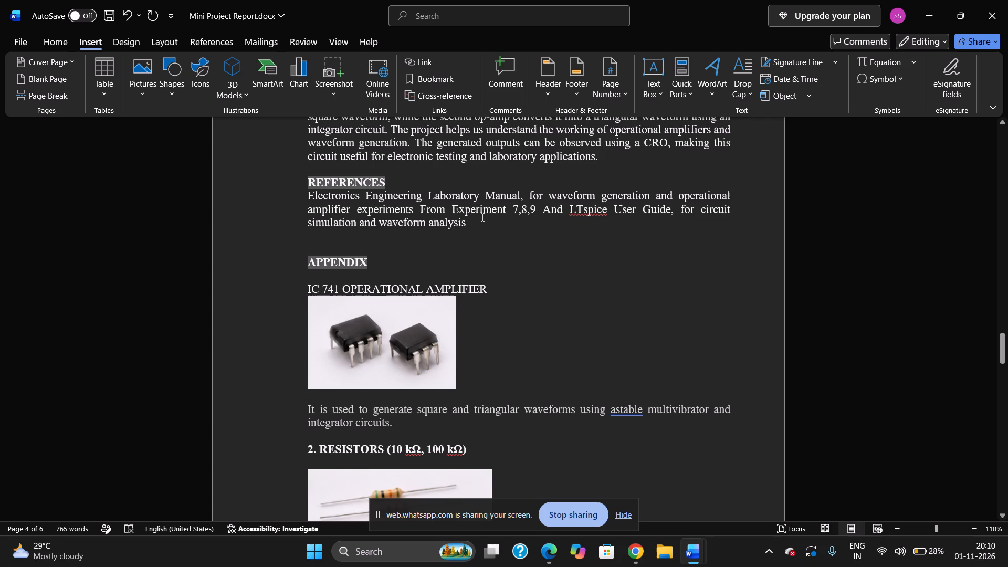
click(583, 210)
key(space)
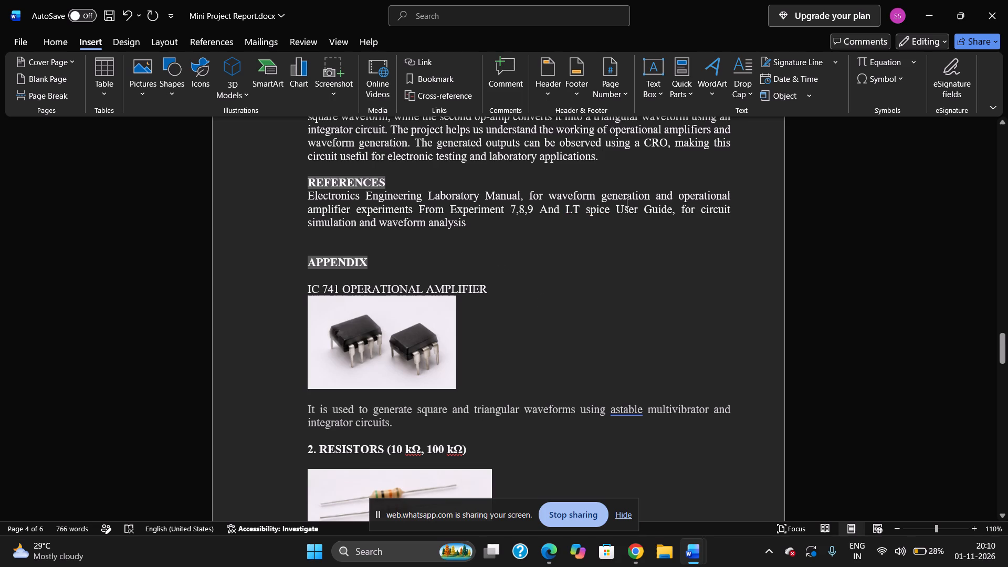
Remove "And" after "7,8,9" and put the LT spice User Guide reference on its own line.
click(562, 206)
key(BackSpace)
key(BackSpace)
key(BackSpace)
key(Return)
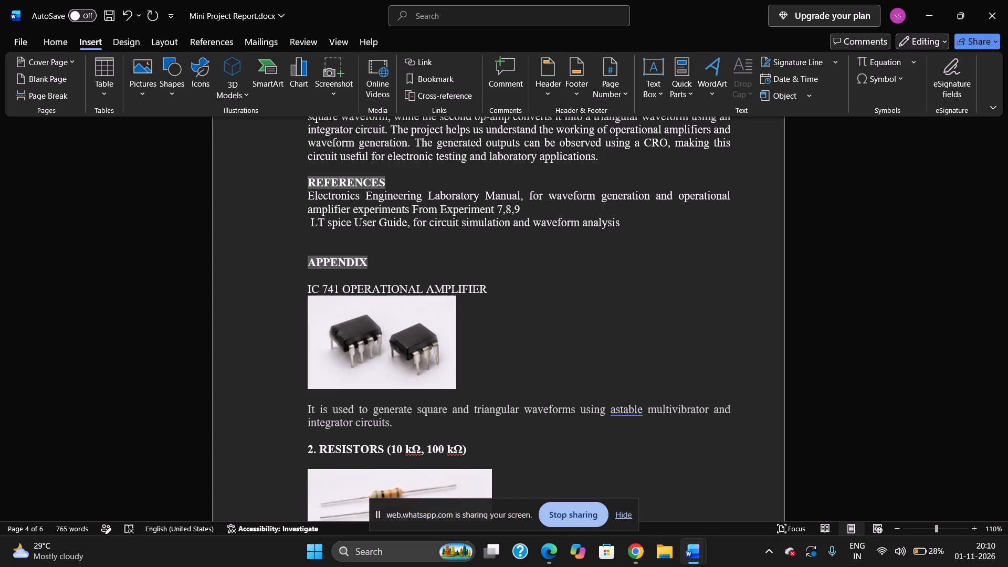
key(Left)
Review the rest of the report, from the appendix component sections to the team member list and kit photo on the final page.
scroll(562, 206, down, 1)
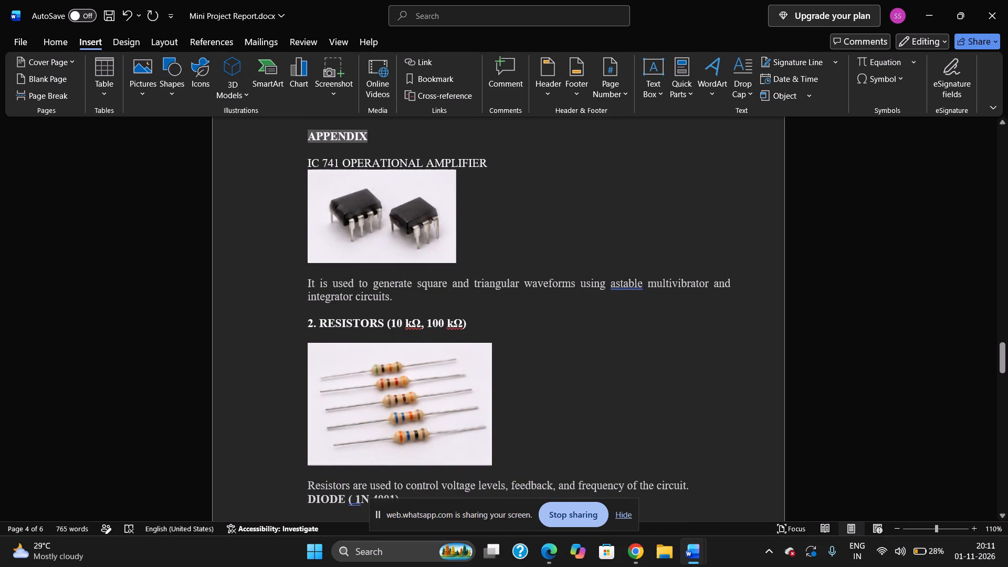
scroll(562, 206, down, 3)
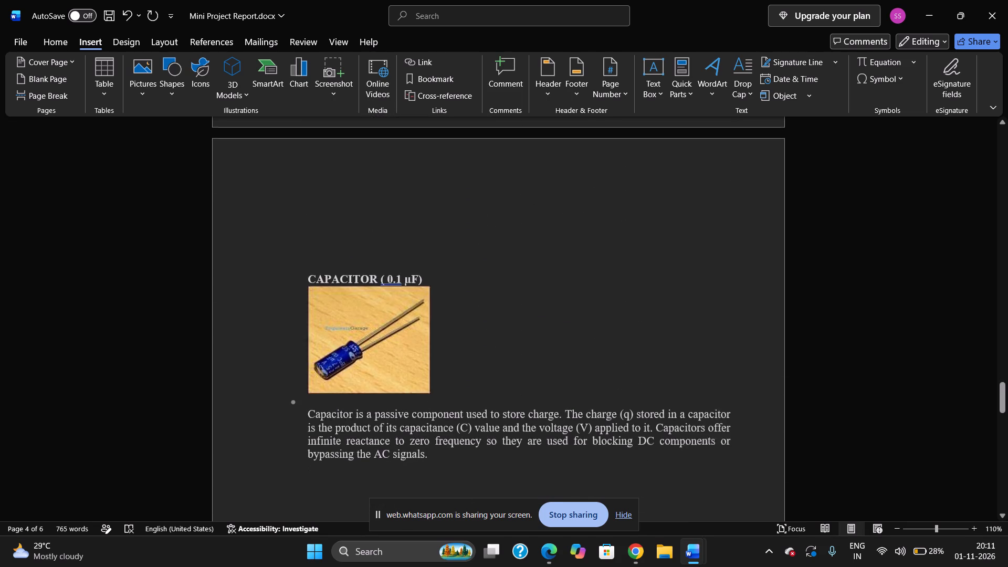
scroll(562, 206, down, 1)
scroll(562, 206, up, 1)
scroll(562, 206, down, 1)
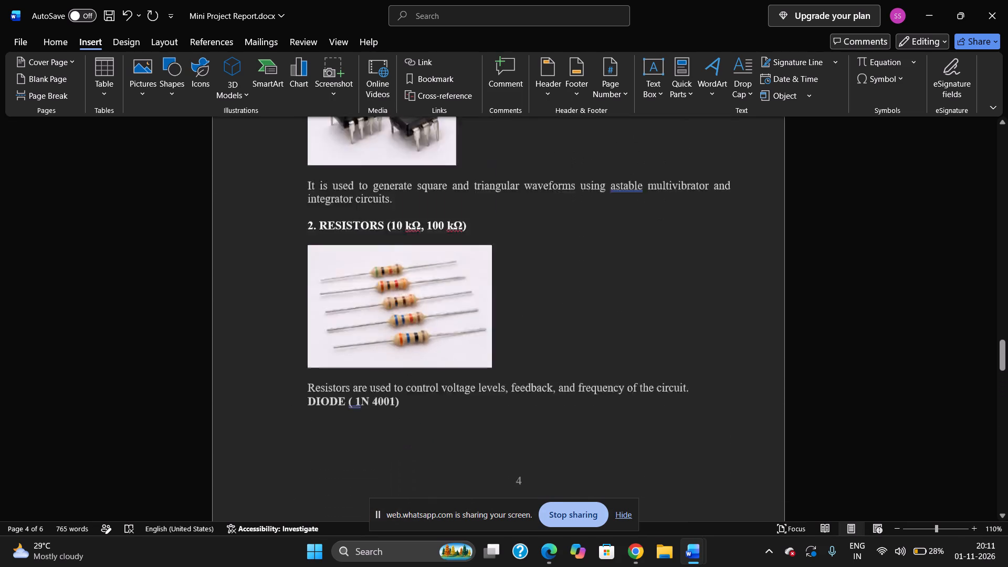
scroll(562, 206, down, 6)
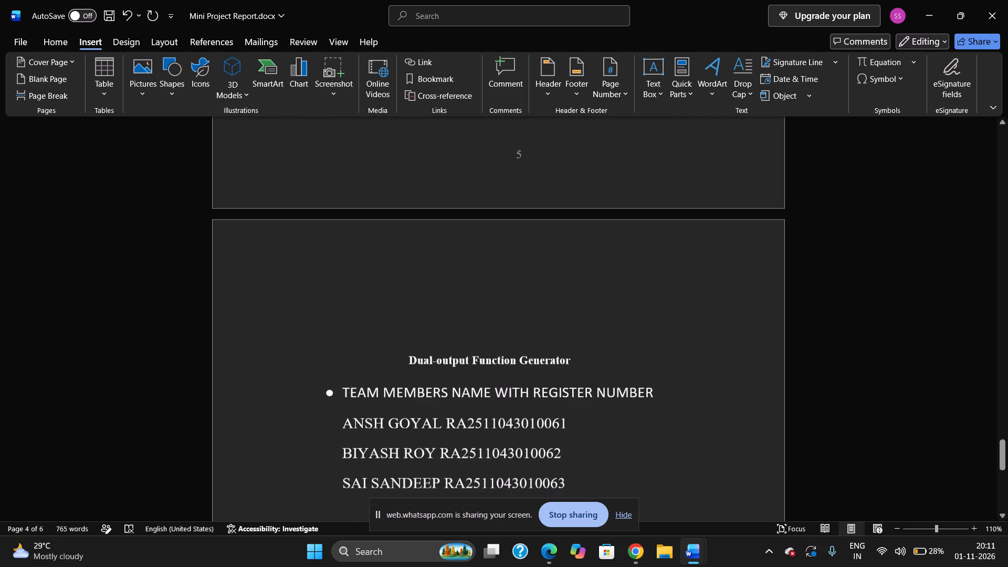
scroll(562, 206, up, 1)
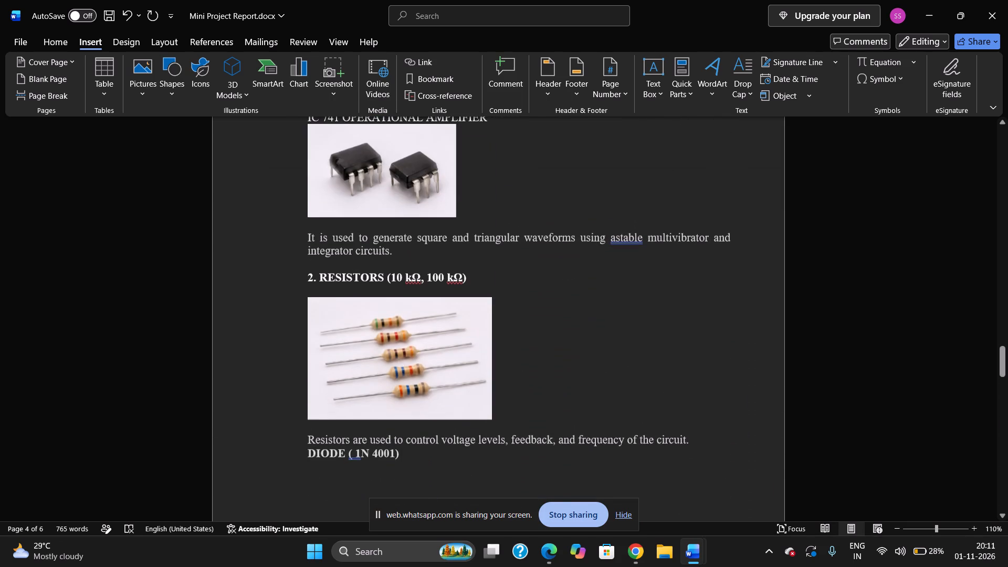
scroll(562, 206, down, 5)
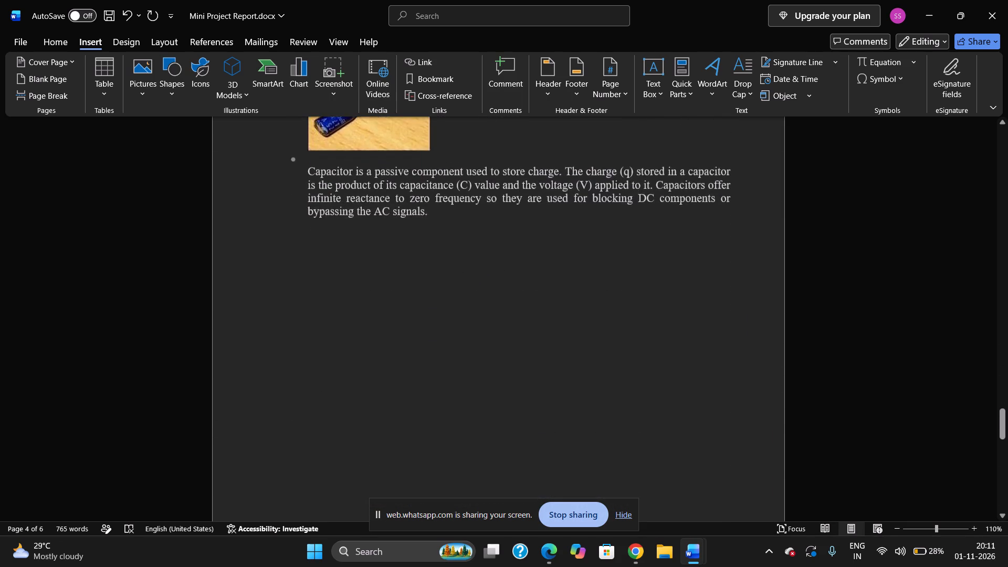
scroll(562, 206, down, 5)
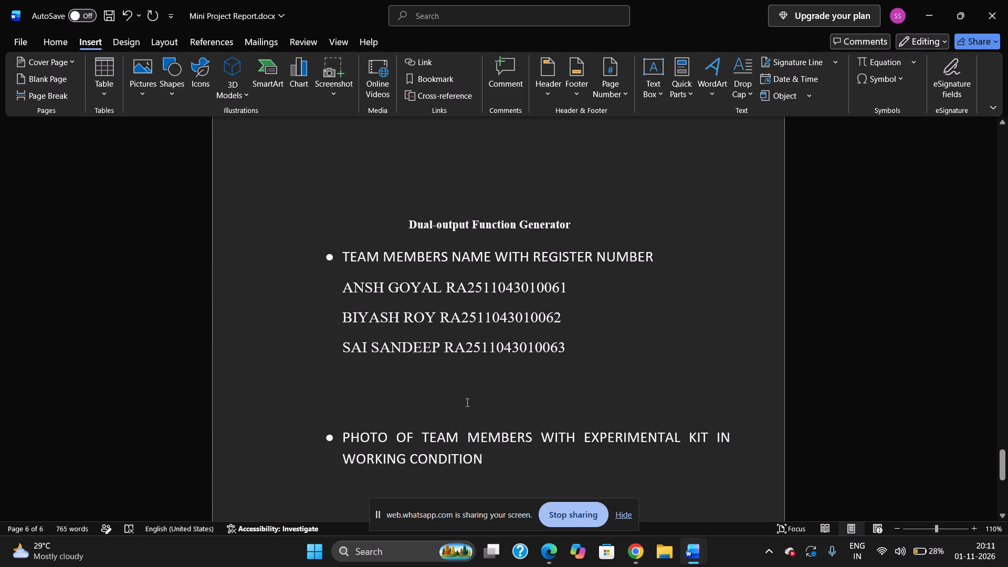
scroll(468, 403, down, 1)
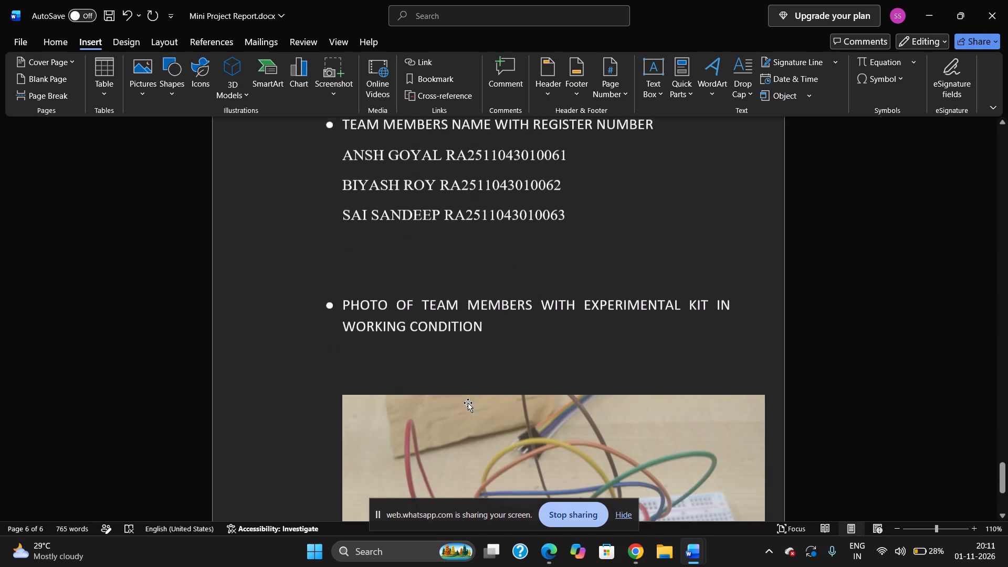
scroll(468, 403, down, 1)
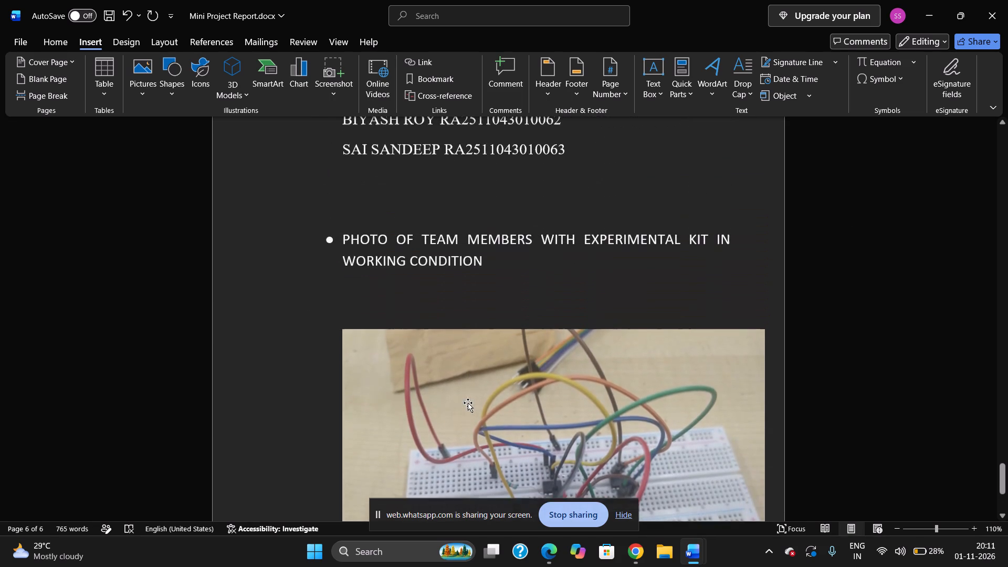
scroll(468, 403, down, 1)
scroll(468, 403, up, 1)
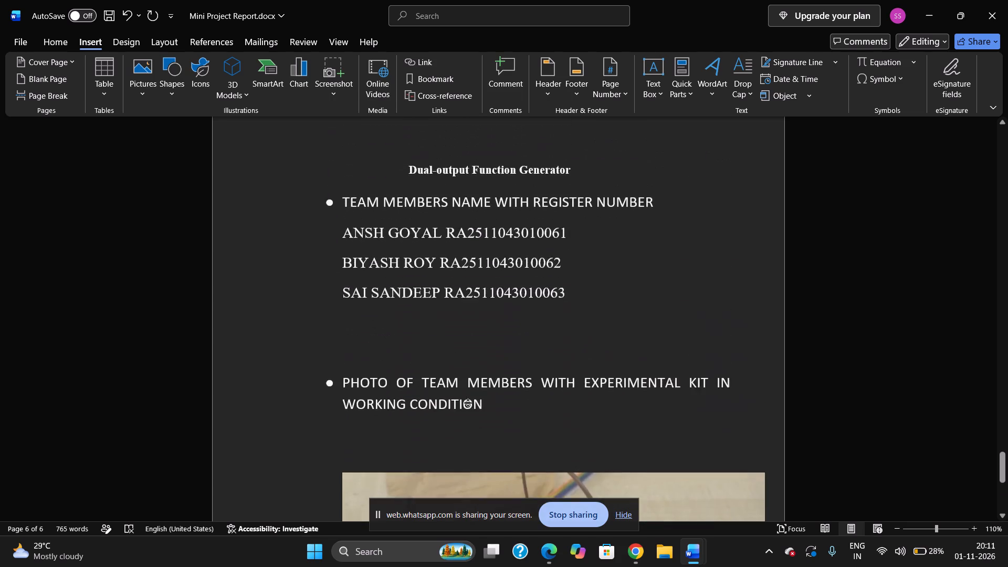
scroll(468, 403, up, 2)
scroll(468, 403, down, 3)
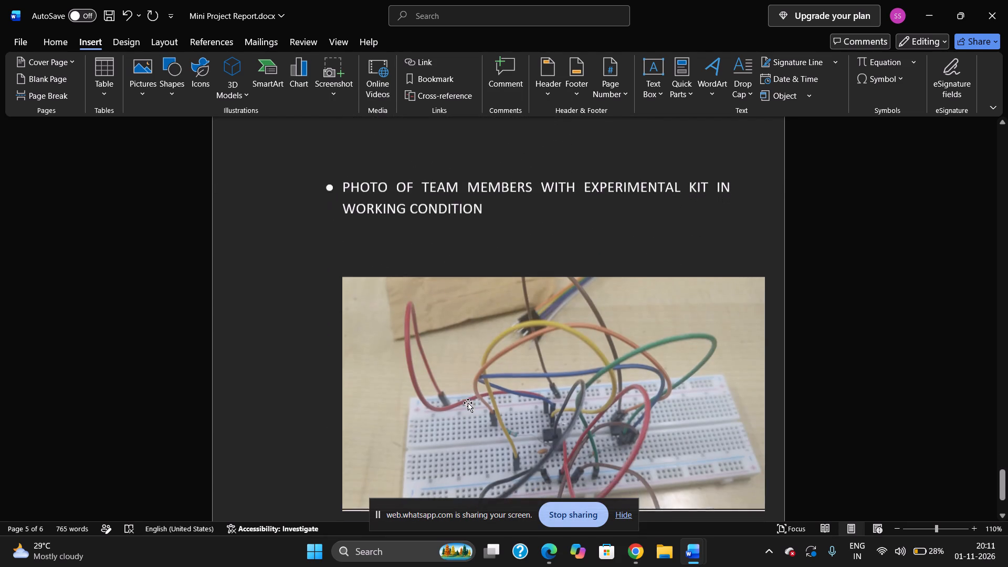
scroll(468, 403, down, 1)
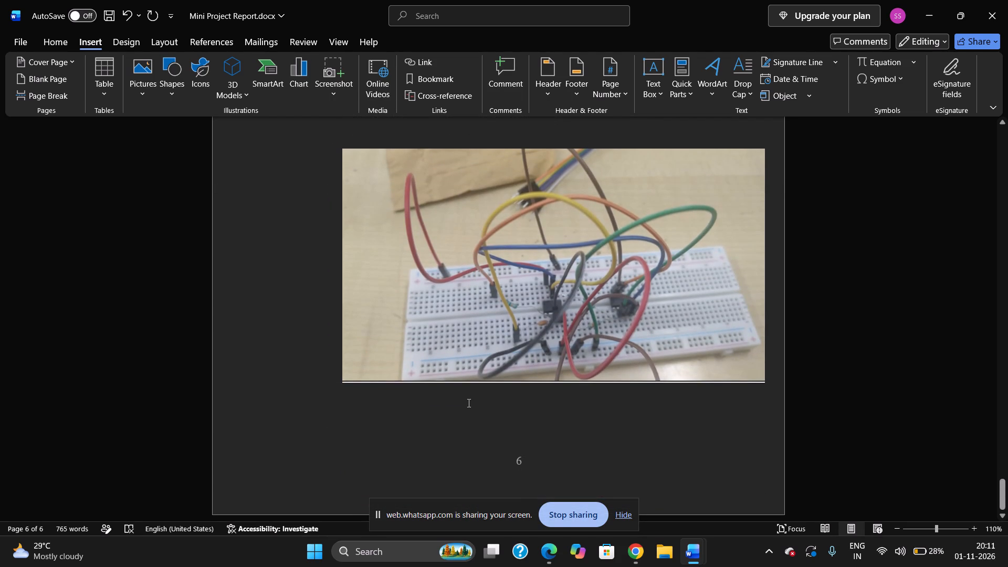
click(468, 403)
Enter the first team member on the cover page's Team Members line as entry "1." with name and register number.
scroll(468, 403, up, 13)
scroll(468, 403, up, 9)
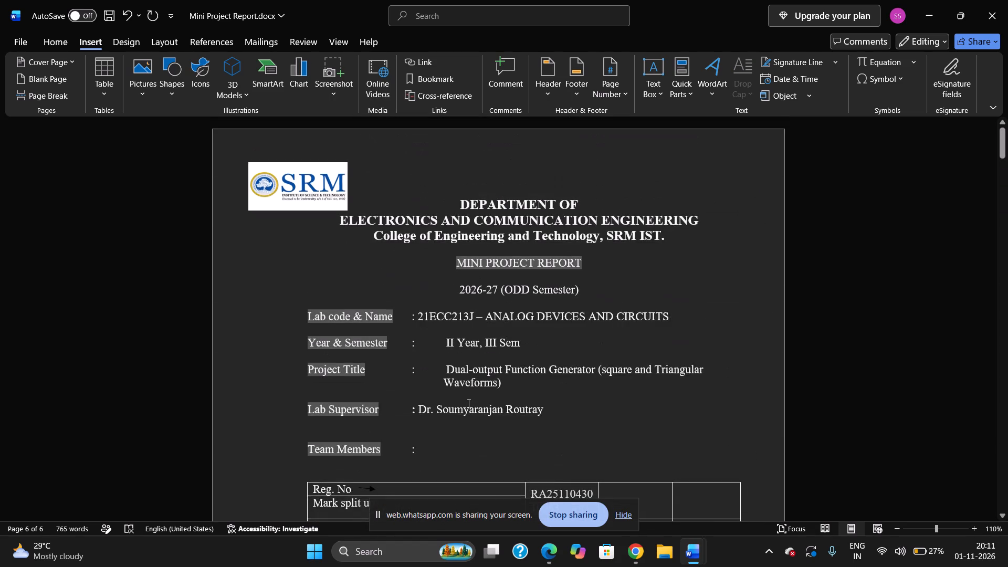
scroll(468, 403, down, 1)
click(427, 221)
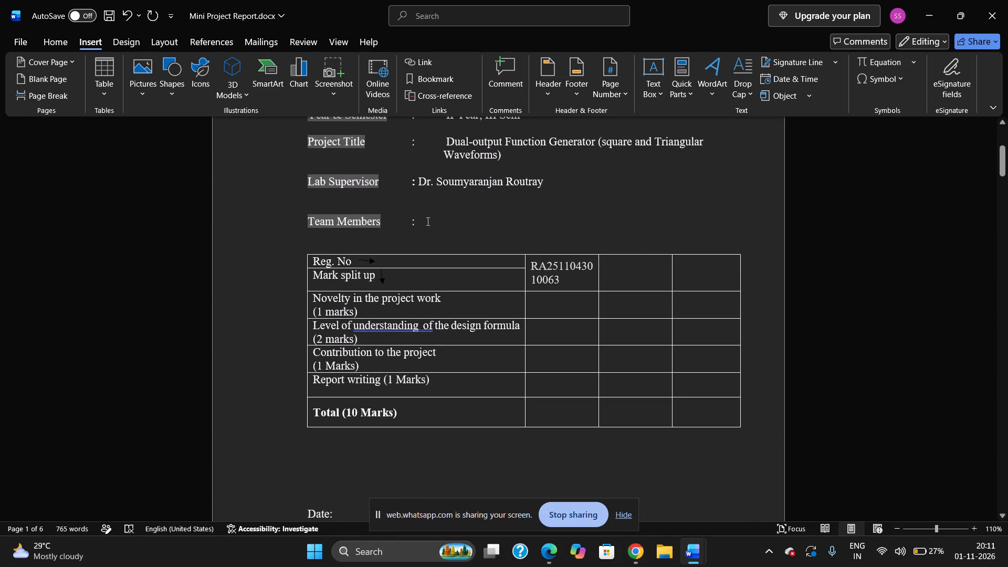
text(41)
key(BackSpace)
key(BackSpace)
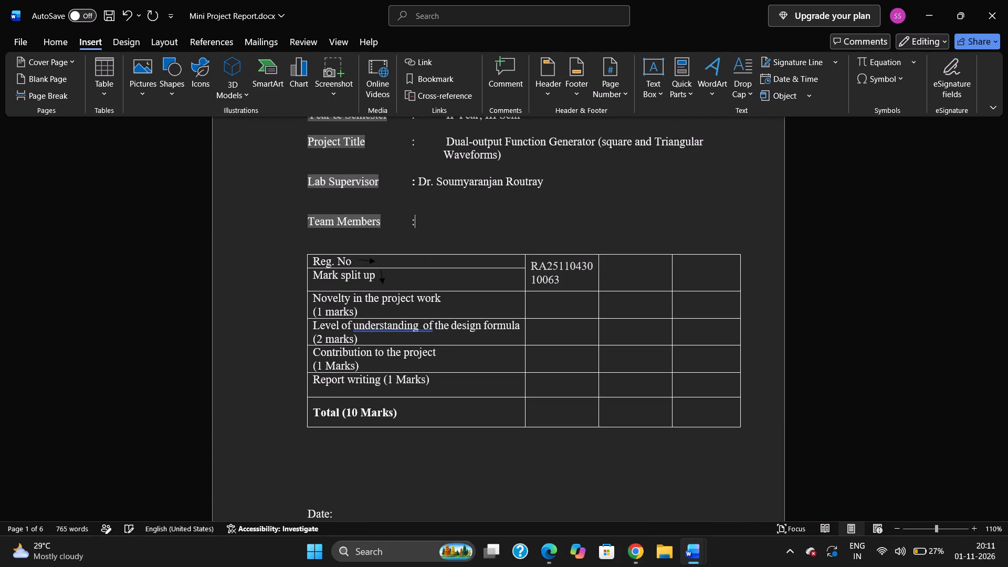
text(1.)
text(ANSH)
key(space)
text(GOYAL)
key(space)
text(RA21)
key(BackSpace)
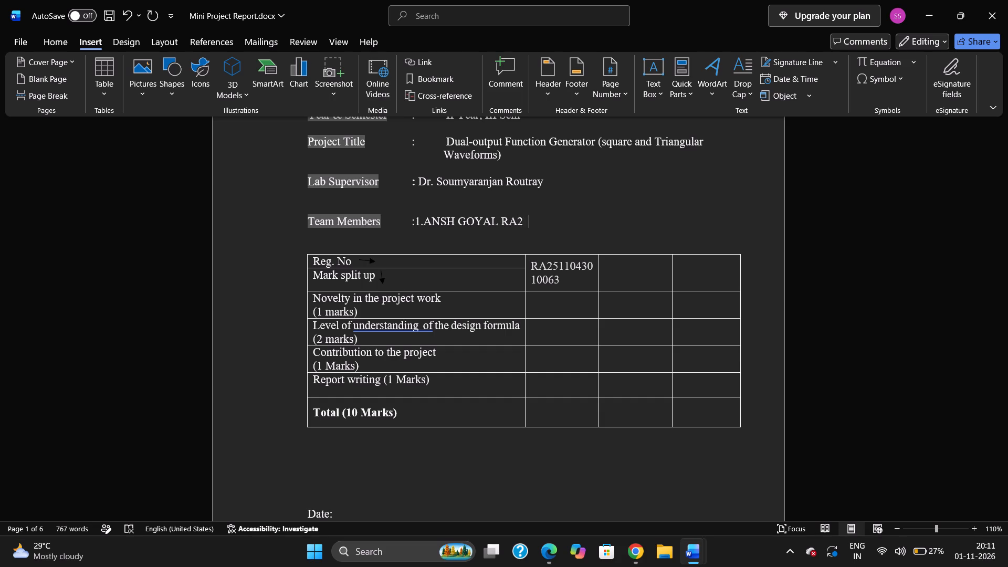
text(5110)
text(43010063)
Start a second Team Members line with "2." aligned beneath the first entry's number, followed by a space.
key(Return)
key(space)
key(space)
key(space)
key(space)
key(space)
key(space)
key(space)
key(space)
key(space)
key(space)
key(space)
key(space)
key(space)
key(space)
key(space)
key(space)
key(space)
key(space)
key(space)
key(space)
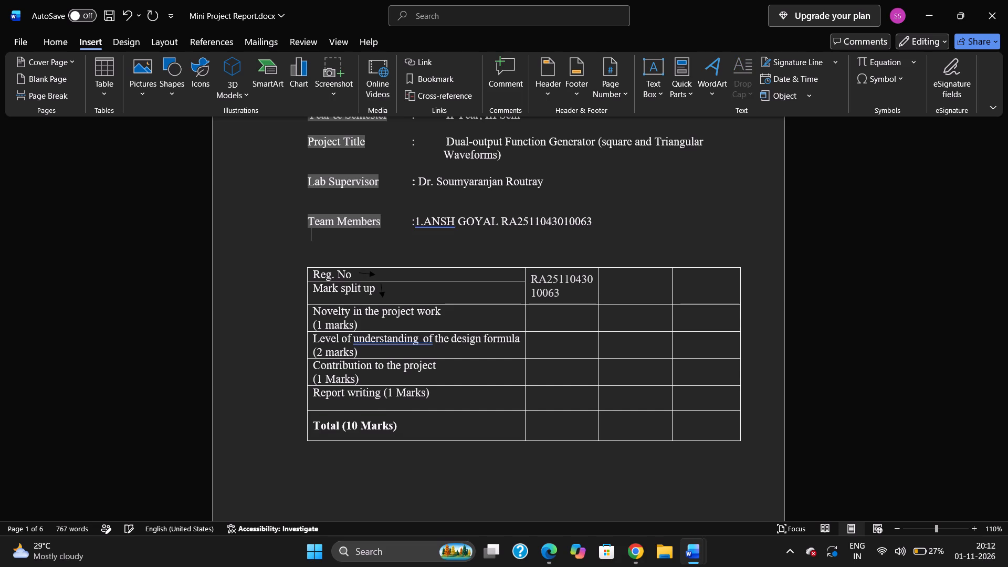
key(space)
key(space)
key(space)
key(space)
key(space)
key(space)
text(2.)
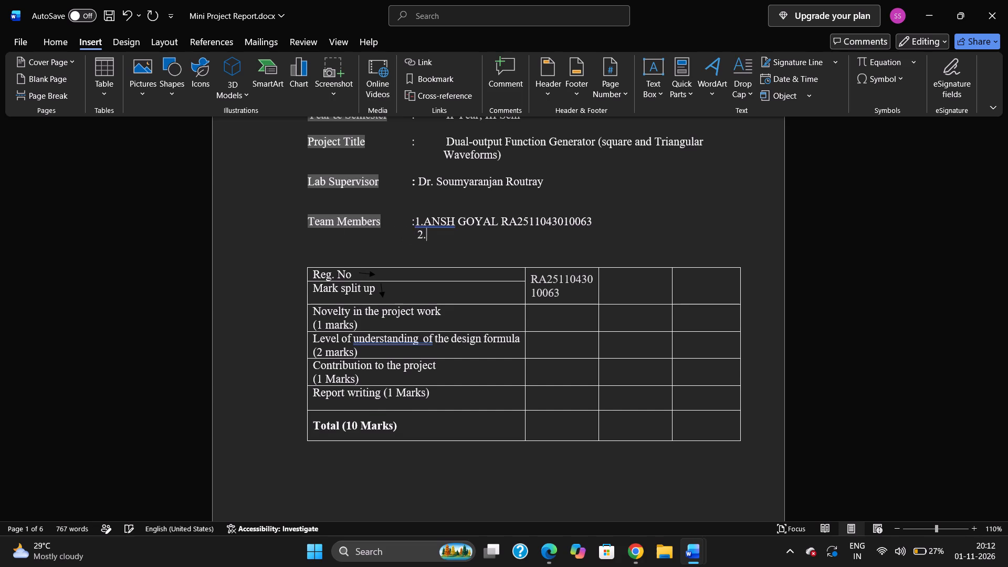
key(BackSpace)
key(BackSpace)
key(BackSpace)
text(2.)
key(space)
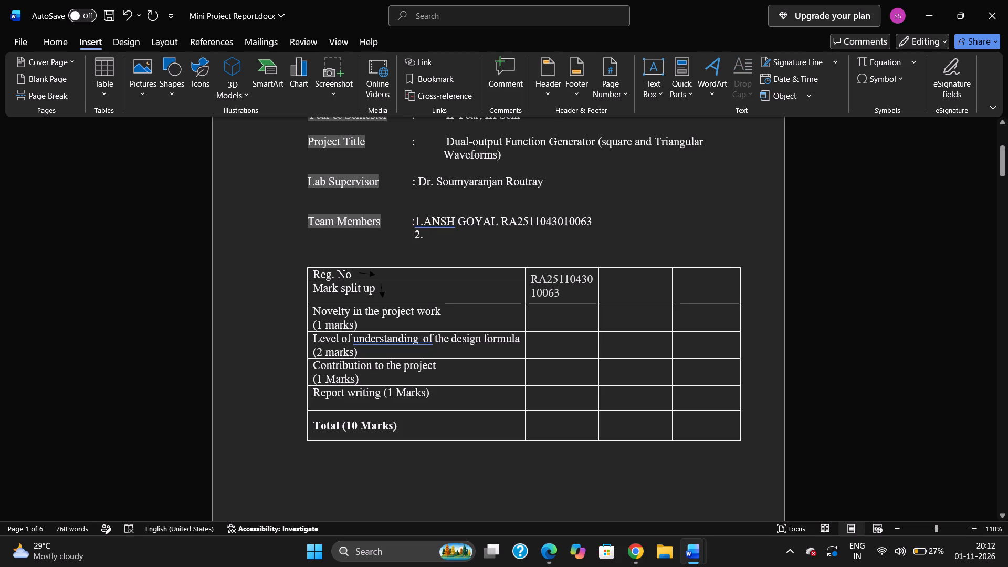
Insert a space between "1." and the first team member's name, and return to the end of the "2." line.
click(423, 218)
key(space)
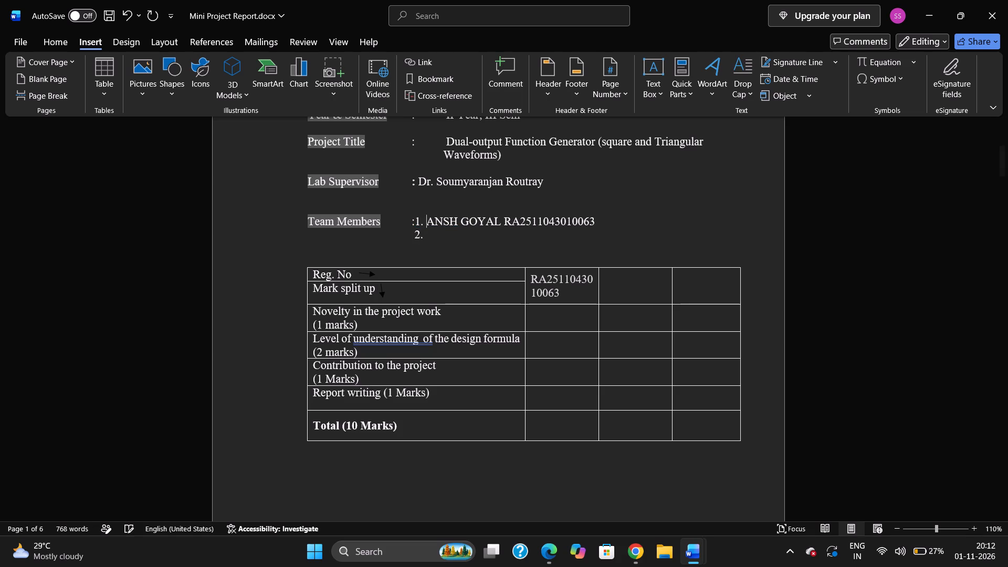
click(427, 235)
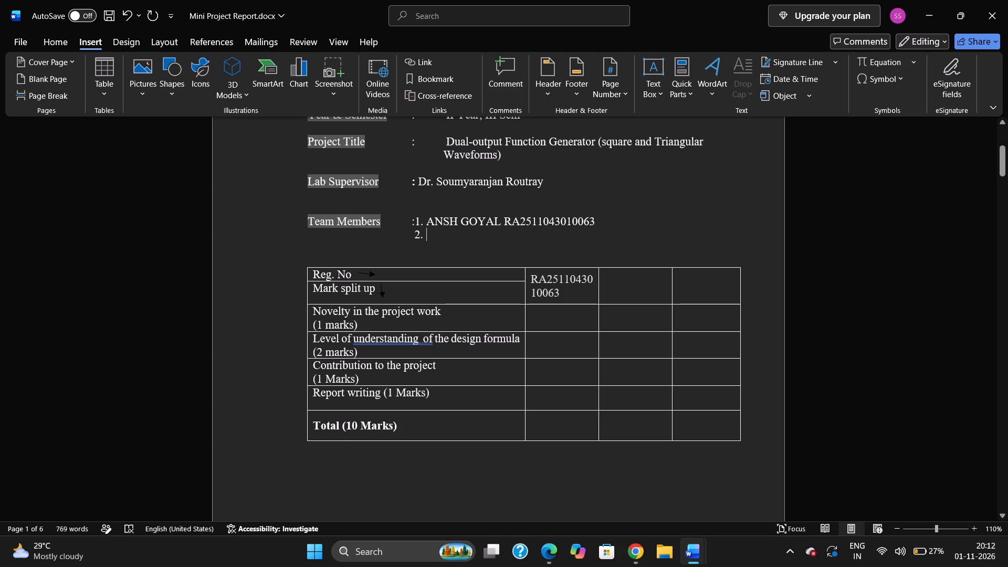
Complete entry "2." of the cover page's Team Members list with the second member's name and register number.
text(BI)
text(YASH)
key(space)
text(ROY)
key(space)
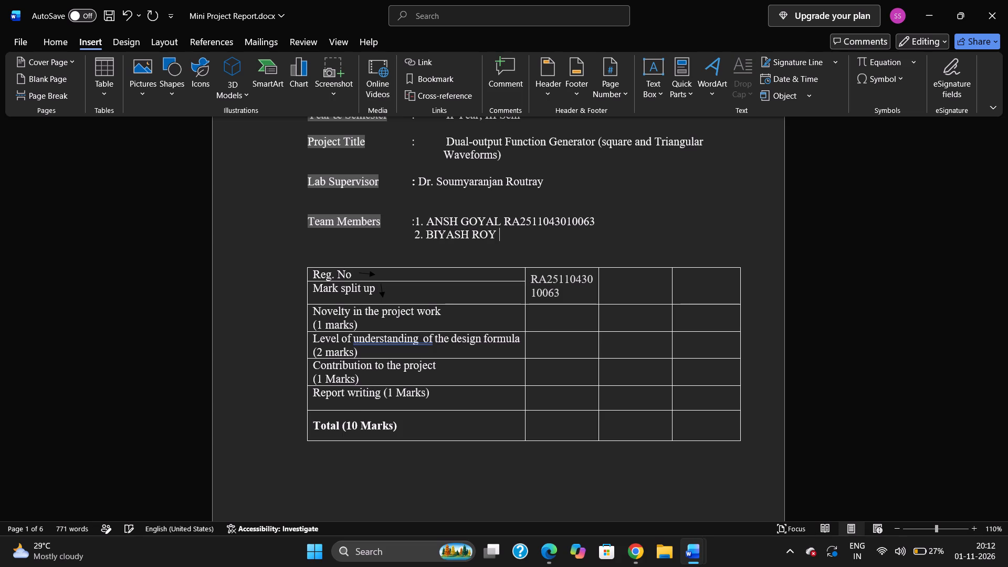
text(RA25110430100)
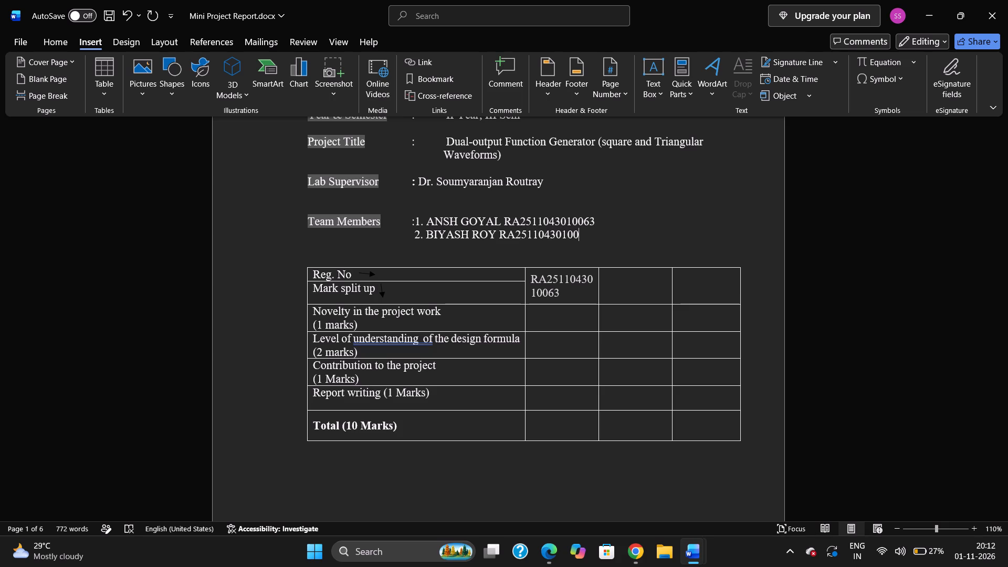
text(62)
Start a third line under Team Members, indented with spaces to align beneath the "2." entry.
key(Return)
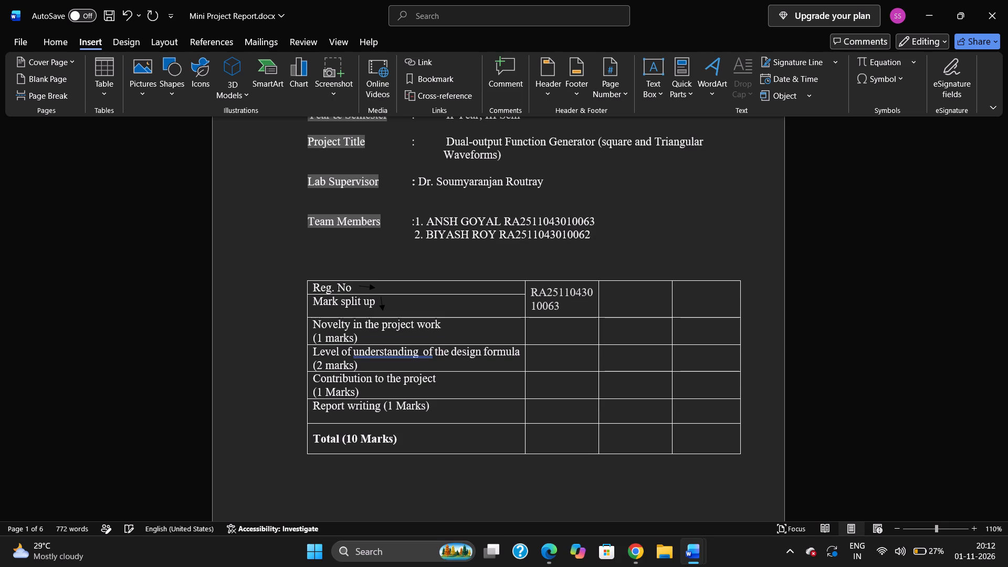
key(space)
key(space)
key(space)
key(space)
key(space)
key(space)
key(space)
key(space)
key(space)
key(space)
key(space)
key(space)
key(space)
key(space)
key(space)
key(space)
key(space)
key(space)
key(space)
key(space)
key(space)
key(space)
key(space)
Add entry "3." to the cover page's Team Members list with the third member's name and register number.
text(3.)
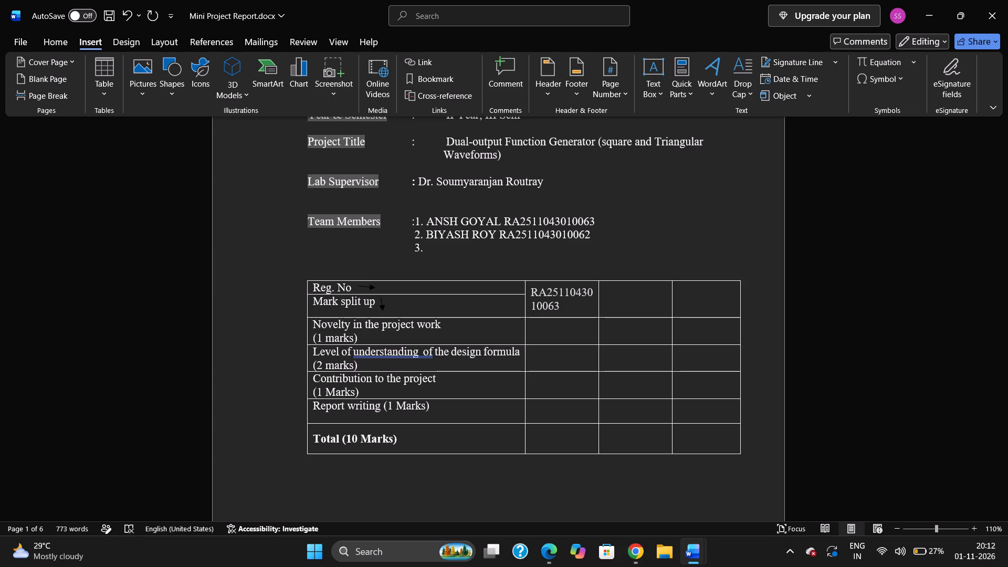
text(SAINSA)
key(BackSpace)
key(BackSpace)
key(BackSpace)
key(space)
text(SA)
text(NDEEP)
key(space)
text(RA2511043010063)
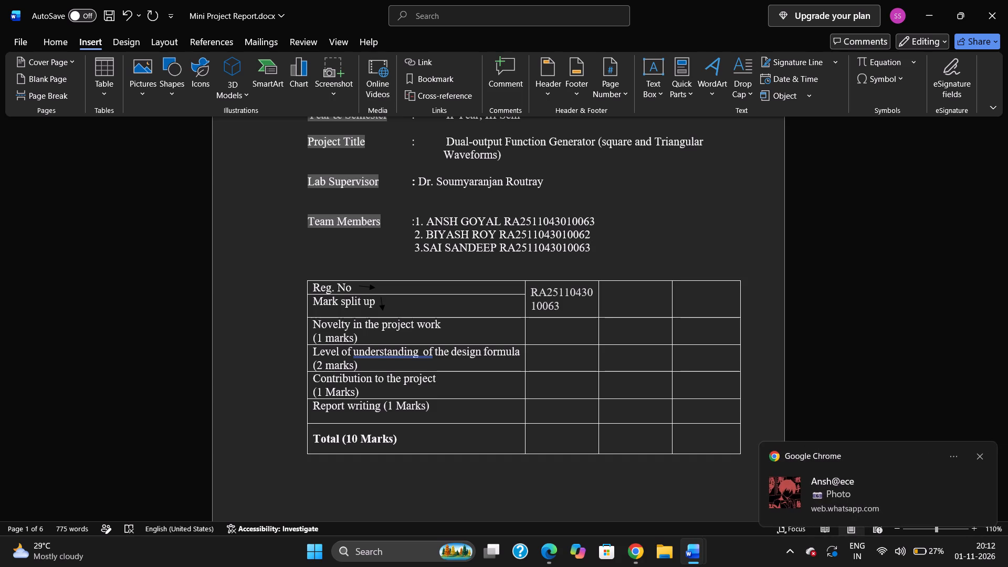
Look past the report's cover page and switch to the Analog -2 (1).docx document.
scroll(427, 235, down, 2)
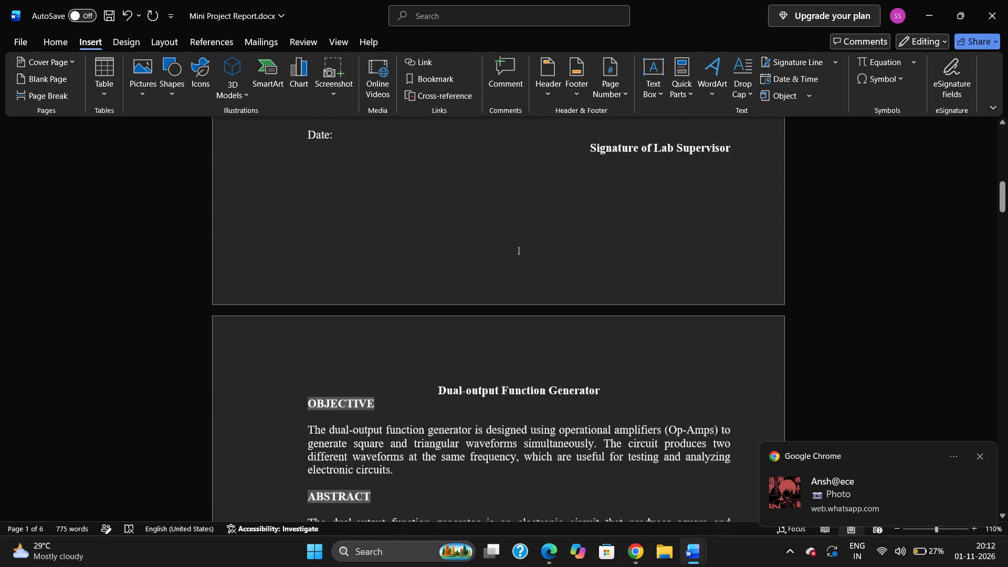
scroll(427, 235, down, 1)
key(alt+Tab)
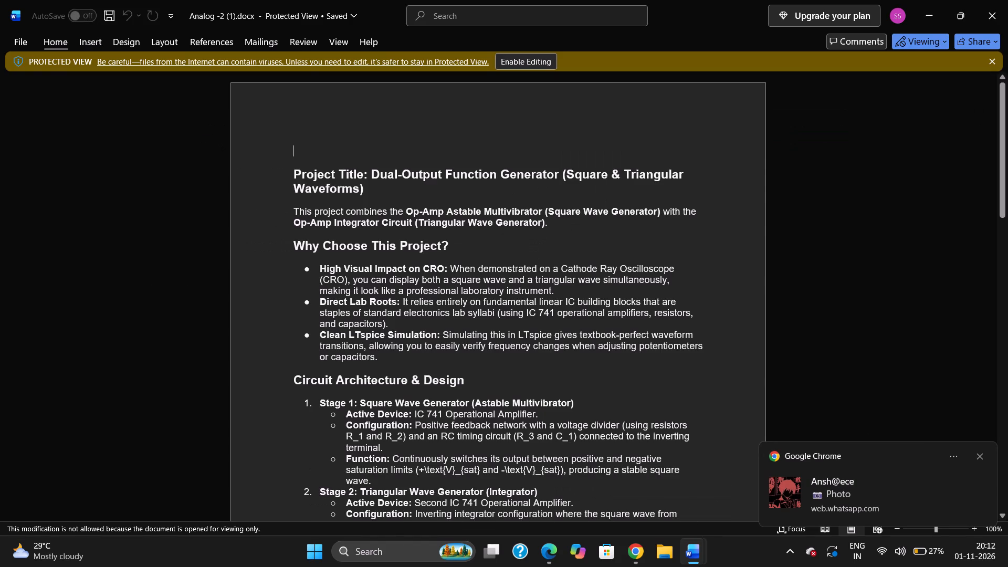
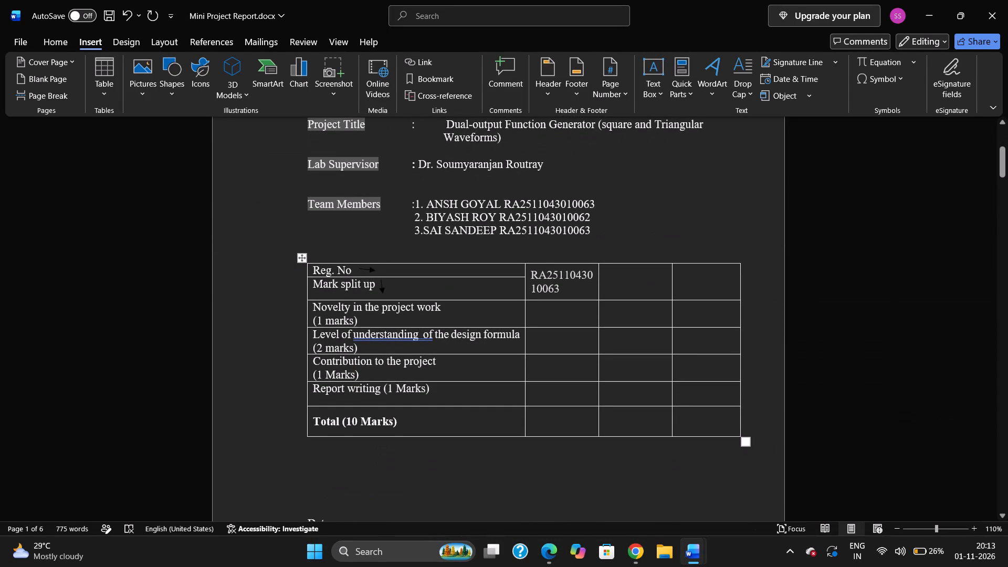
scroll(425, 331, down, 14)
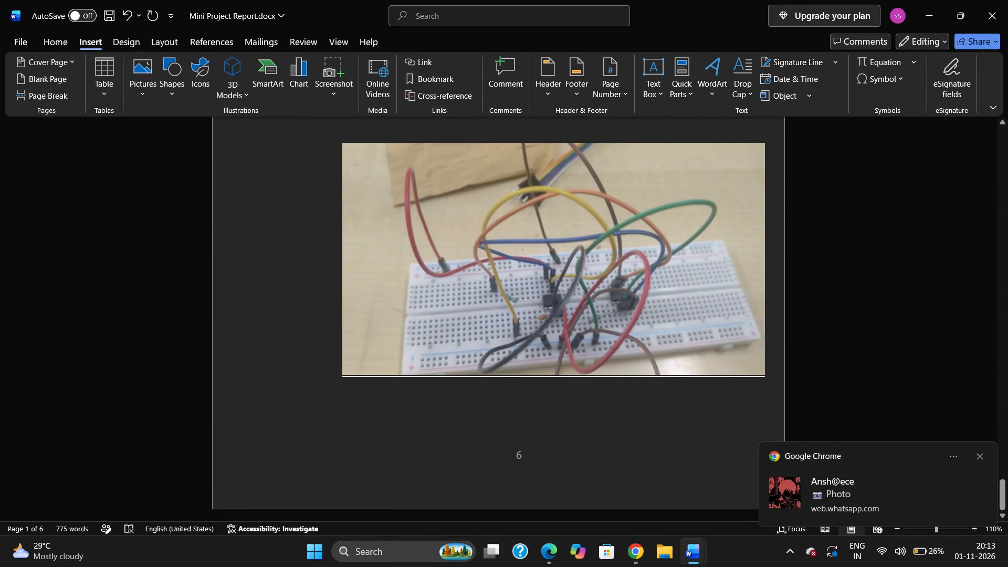
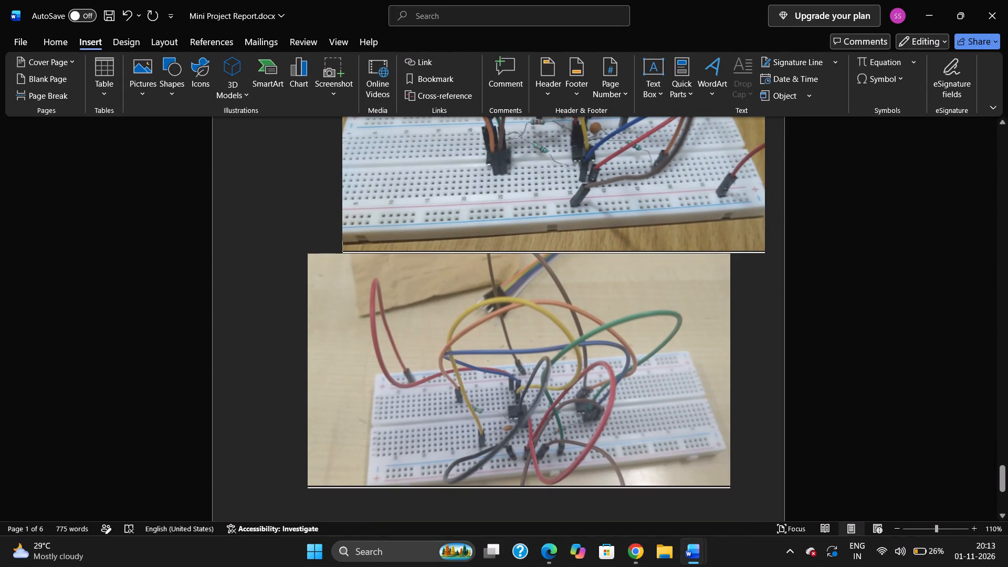
Delete the second breadboard photo below the first one in the team members and experimental kit photo section.
key(Delete)
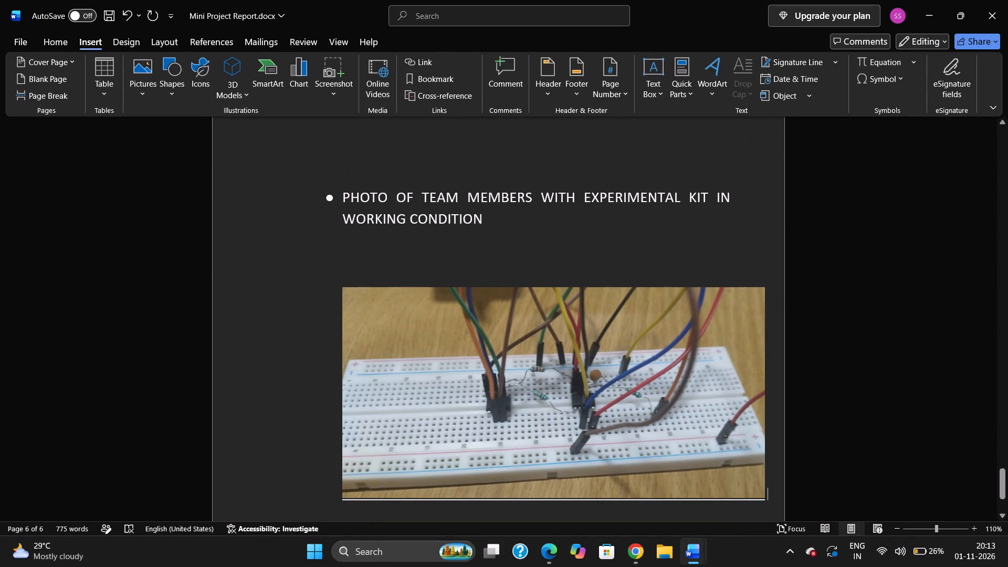
Review the report backwards from the experimental kit photo section to the component descriptions.
scroll(520, 342, up, 4)
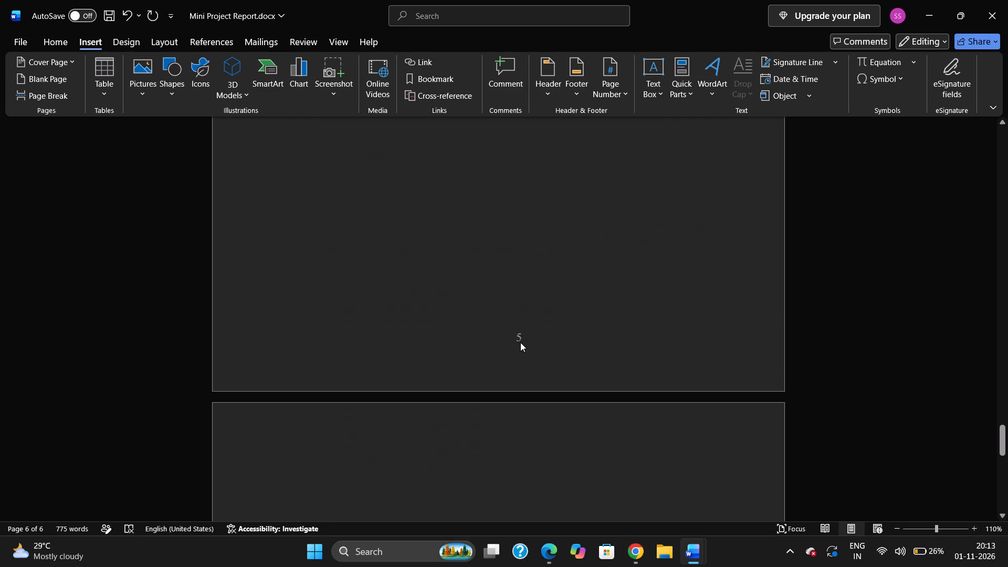
scroll(520, 342, up, 6)
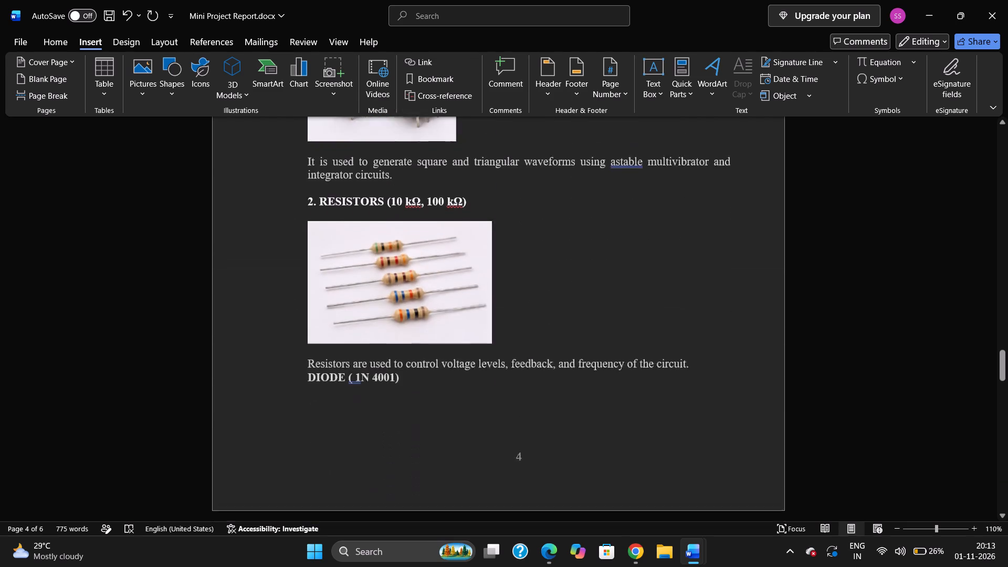
Review the report backwards from the component descriptions through the design formulas and circuit diagram to the cover page's team details.
scroll(520, 342, up, 2)
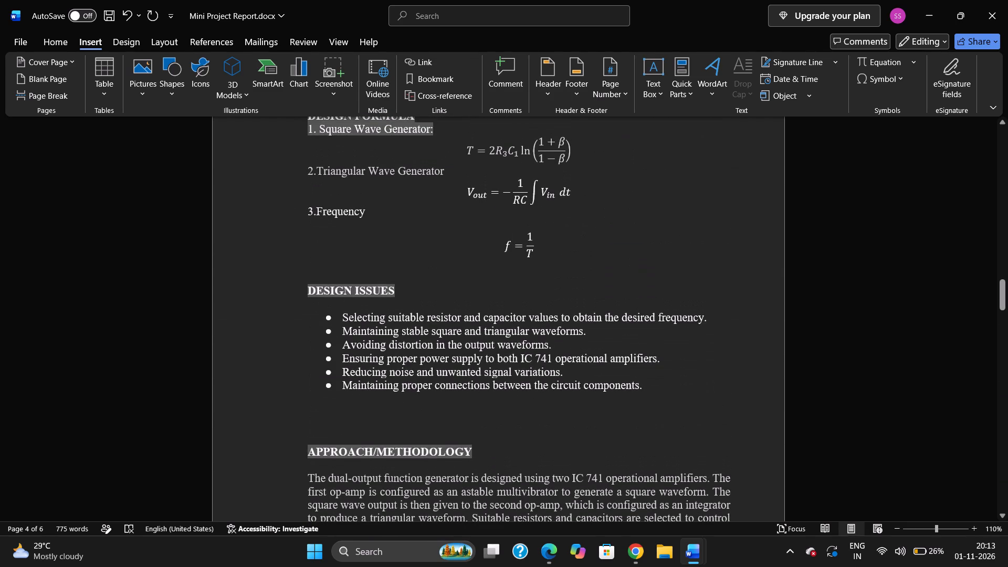
scroll(520, 342, up, 2)
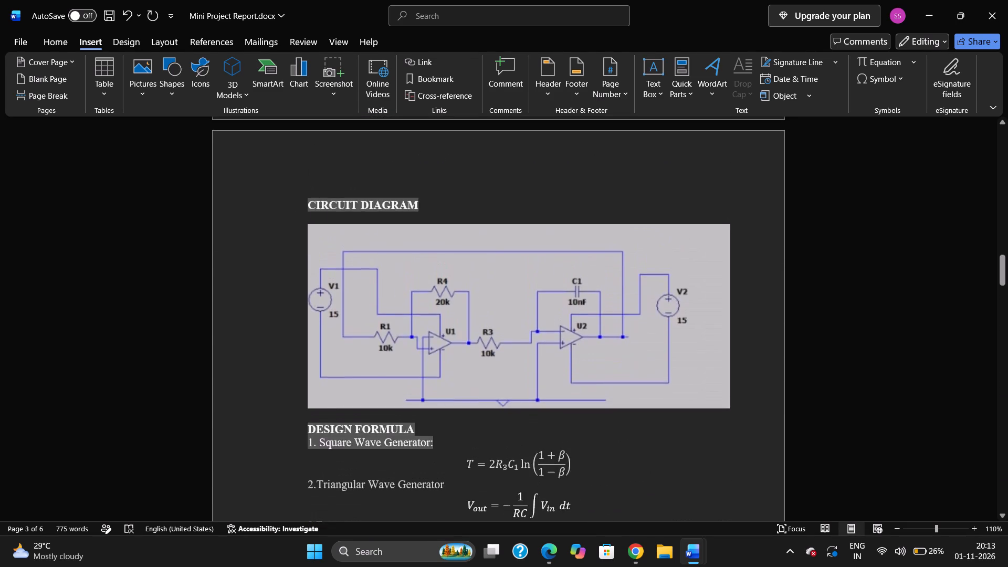
scroll(520, 342, up, 2)
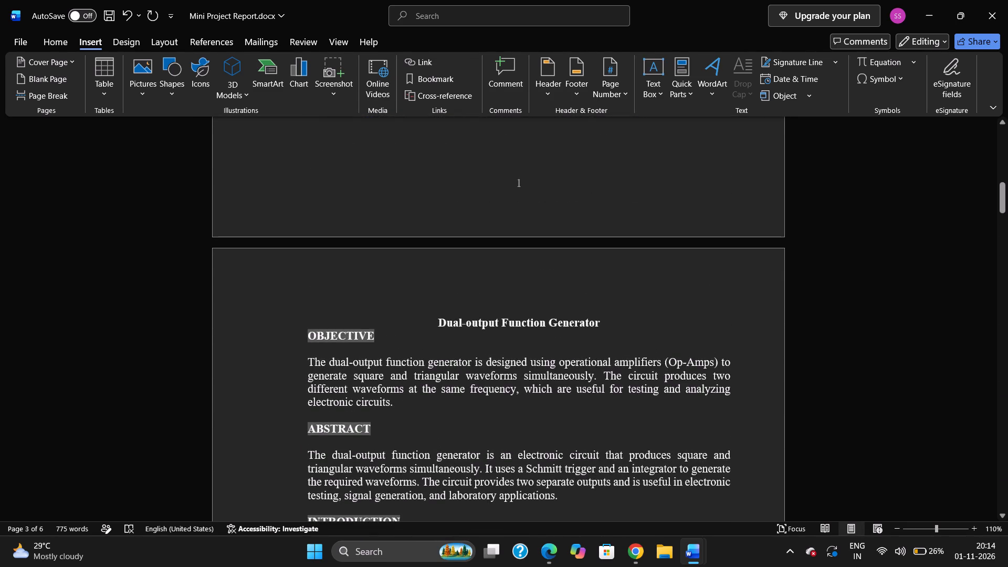
scroll(520, 342, up, 5)
scroll(520, 342, down, 2)
scroll(520, 342, right, 1)
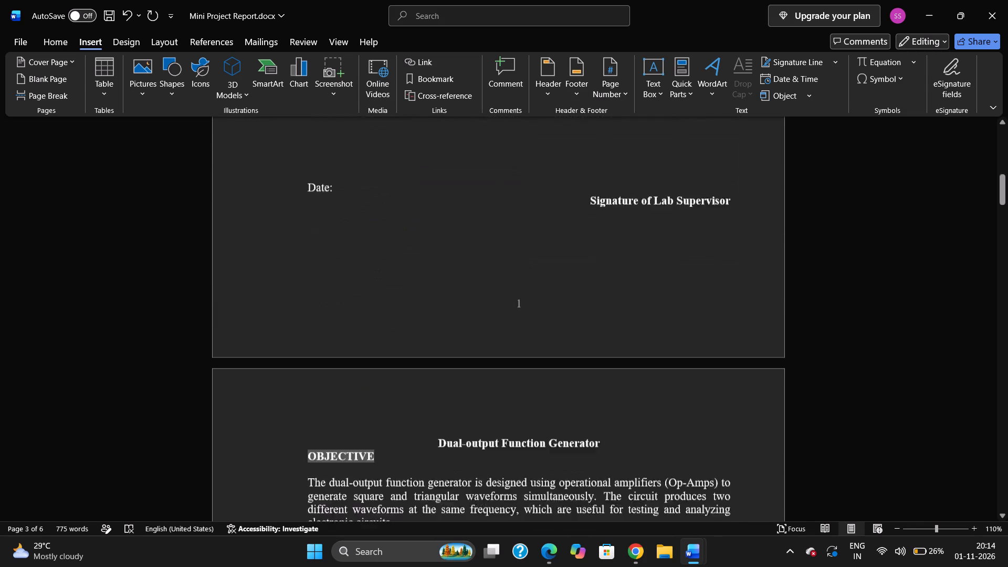
scroll(520, 342, right, 1)
scroll(520, 342, up, 20)
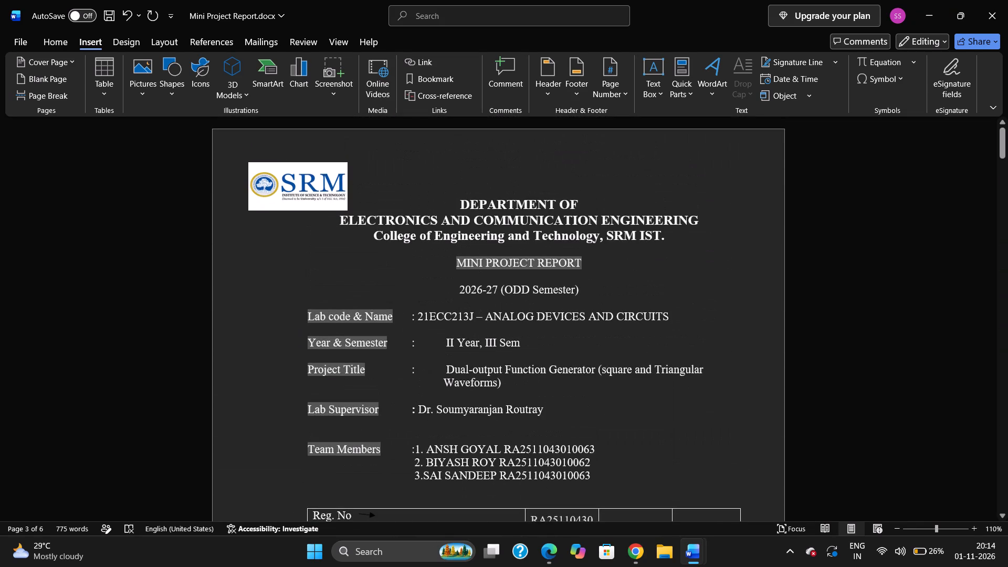
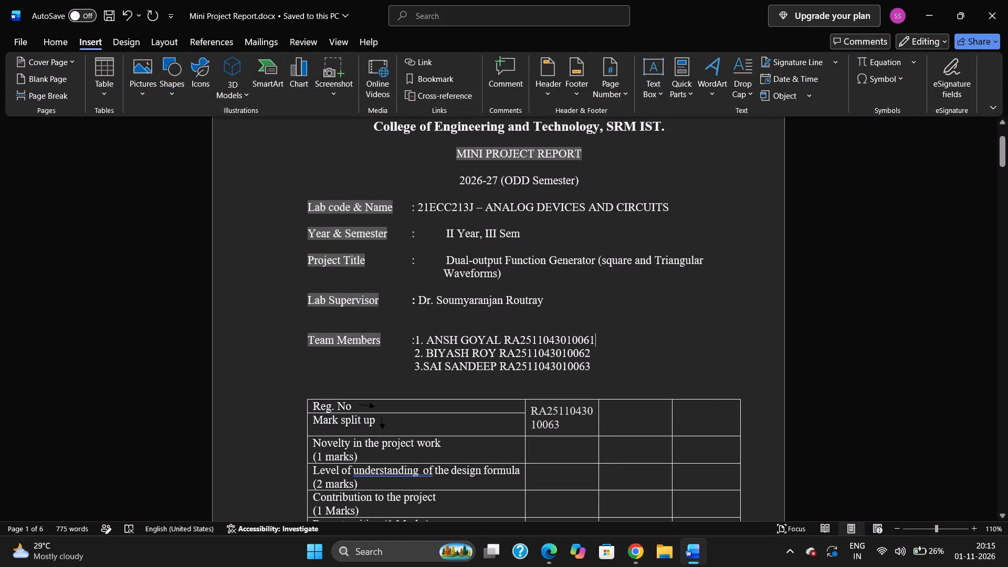
Correct the registration number in the mark split-up table's first Reg. No column to match the first listed team member's number.
scroll(625, 393, down, 2)
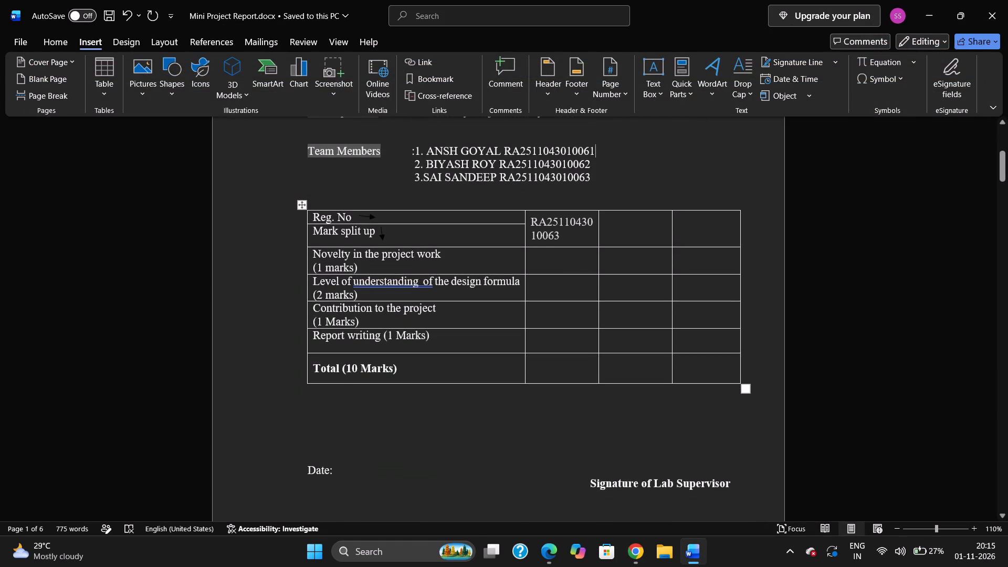
click(564, 238)
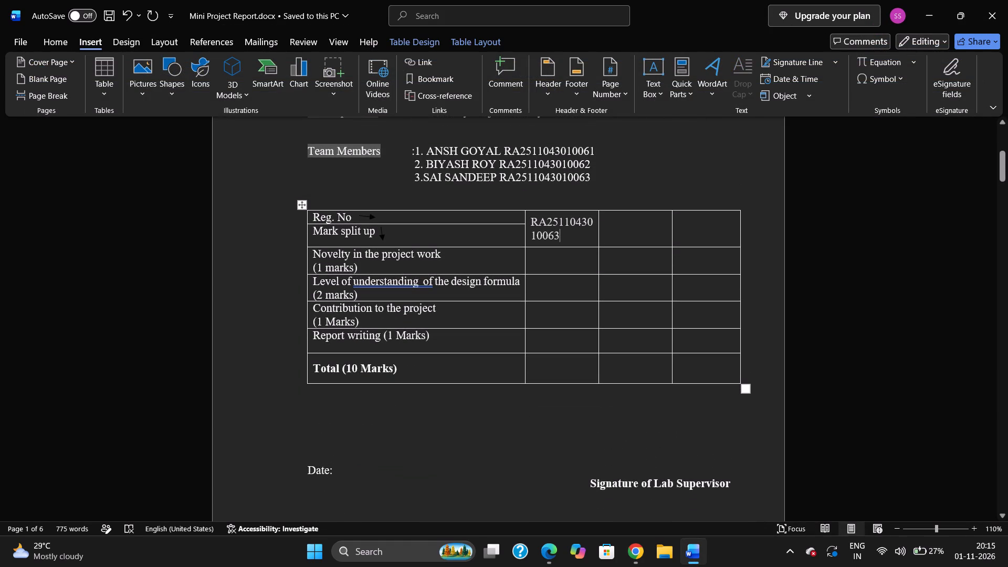
key(BackSpace)
text(41)
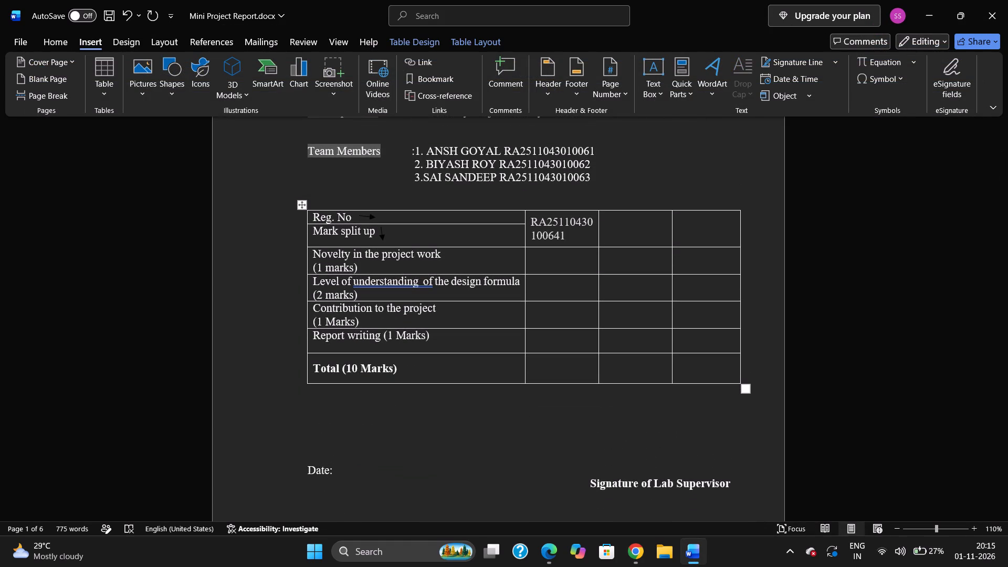
key(BackSpace)
key(BackSpace)
key(1)
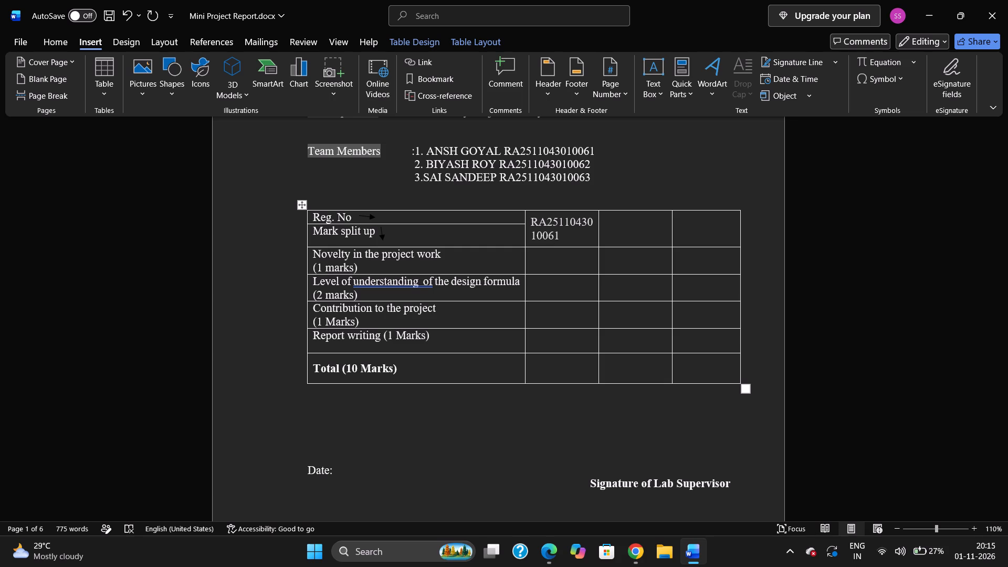
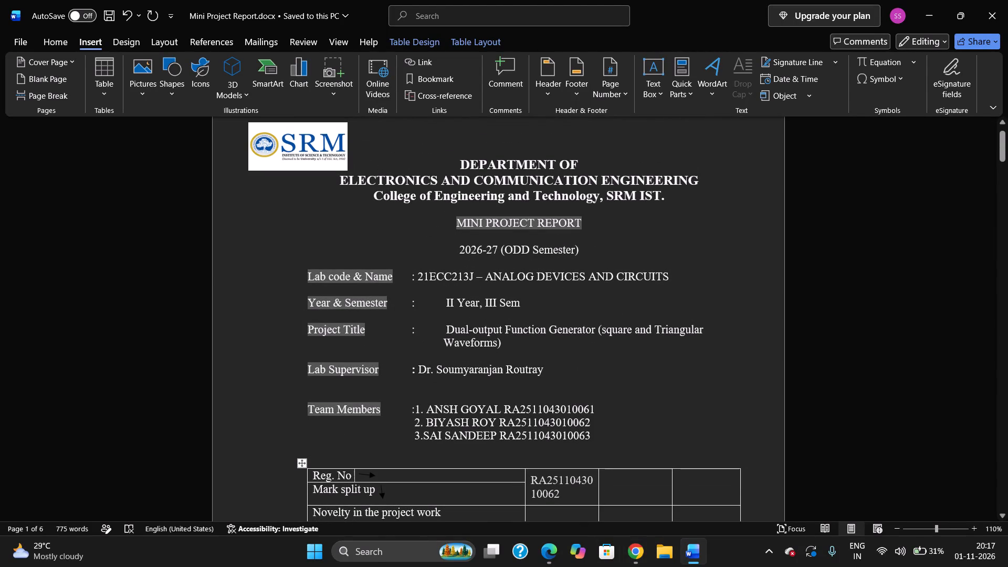
Review the full report from the cover page's mark split-up table through to the final page with team members and kit photo.
click(392, 474)
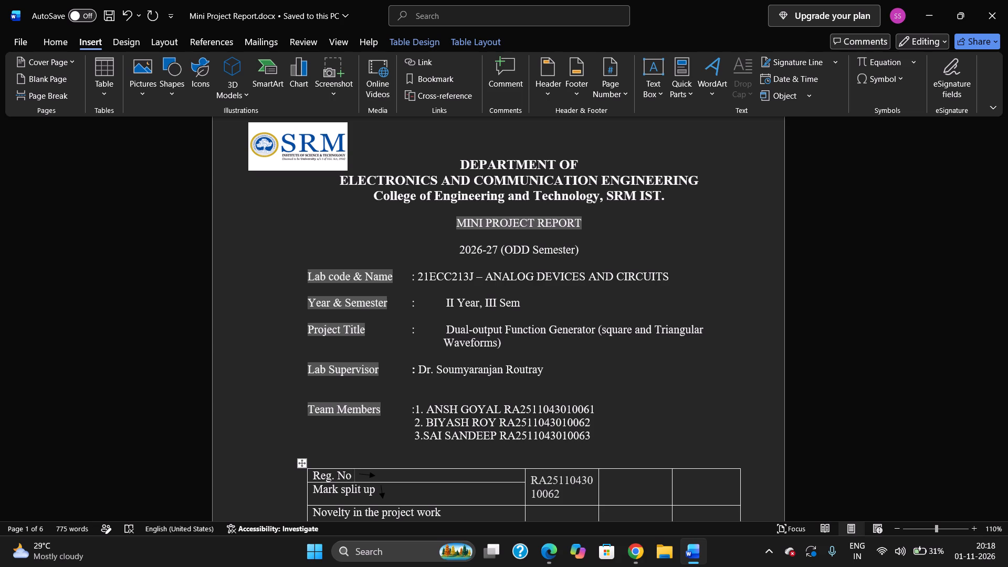
scroll(645, 454, down, 1)
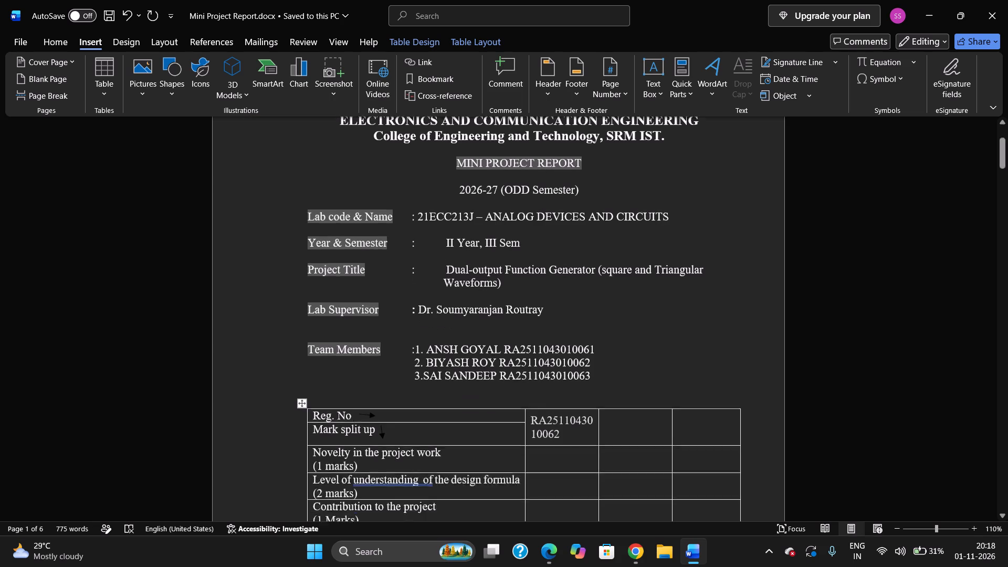
scroll(645, 454, down, 2)
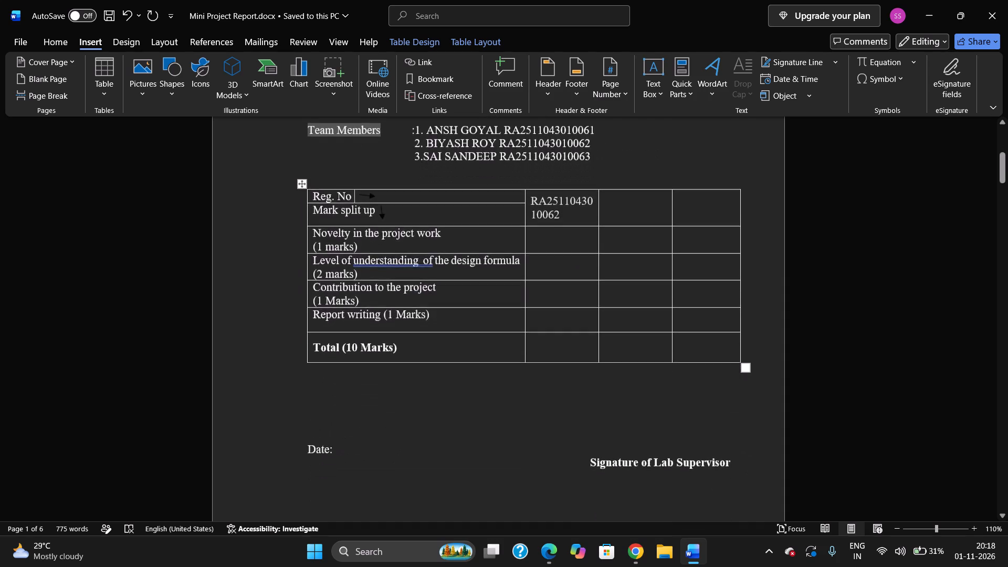
scroll(645, 454, down, 3)
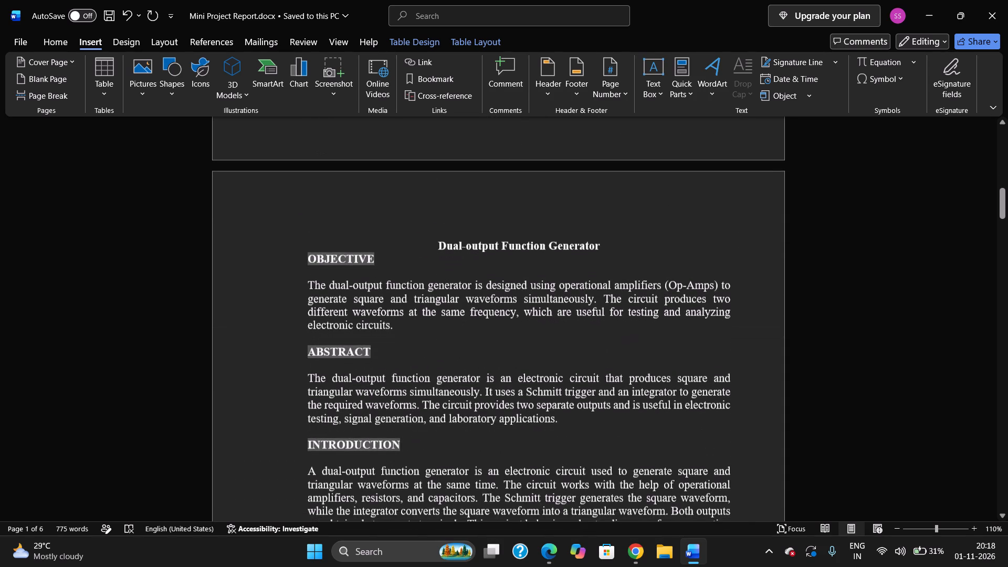
scroll(645, 454, down, 4)
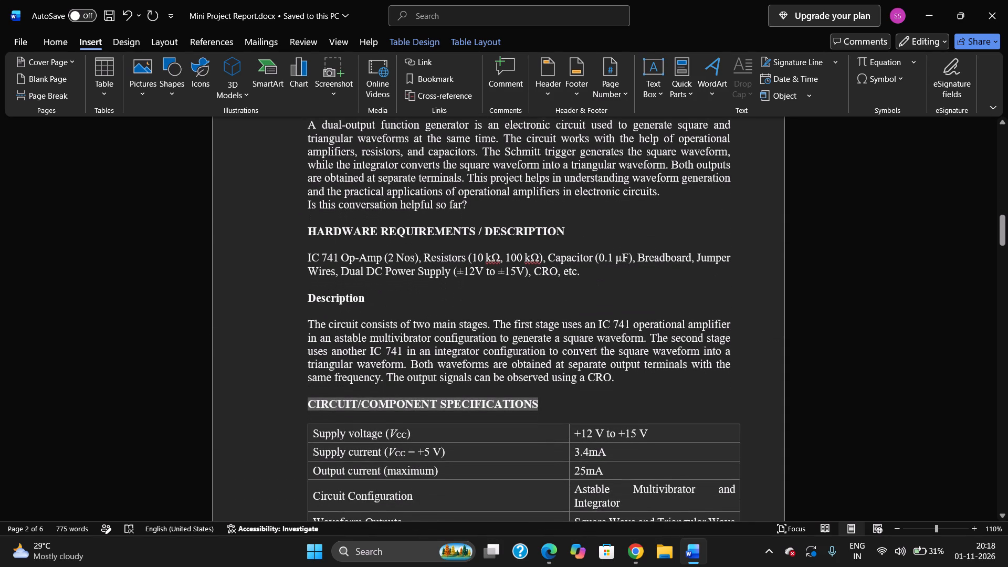
scroll(645, 454, down, 5)
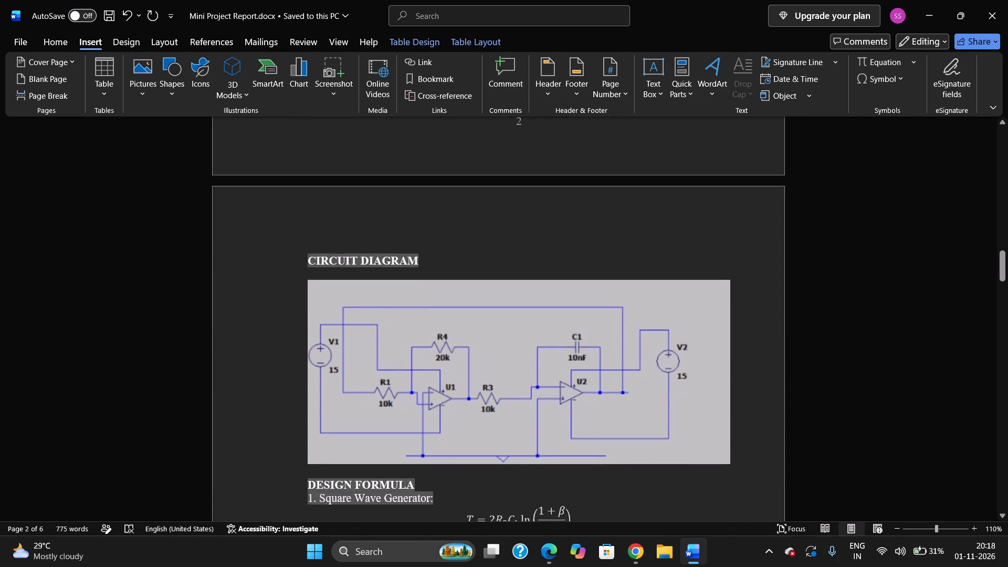
scroll(645, 454, down, 4)
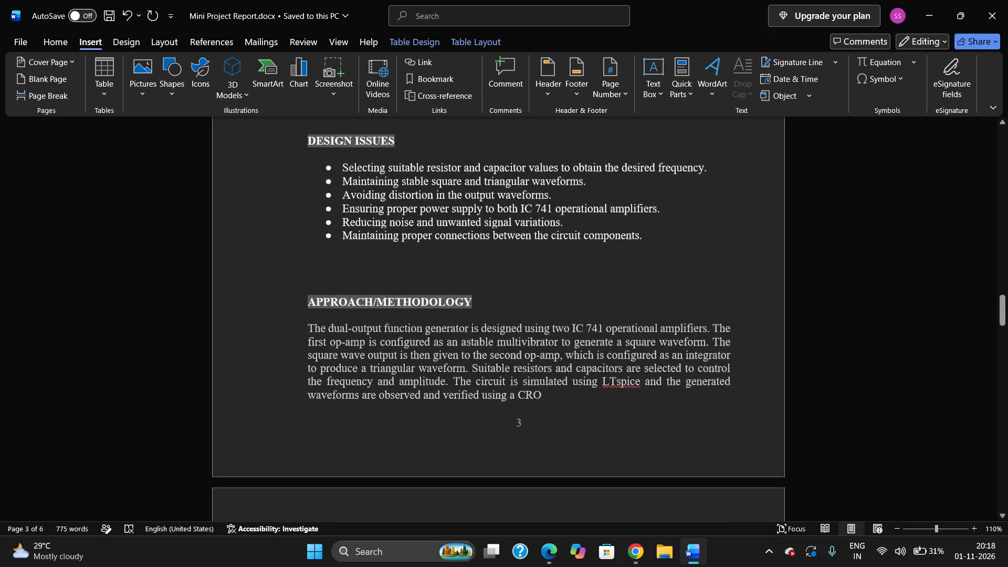
scroll(645, 454, down, 5)
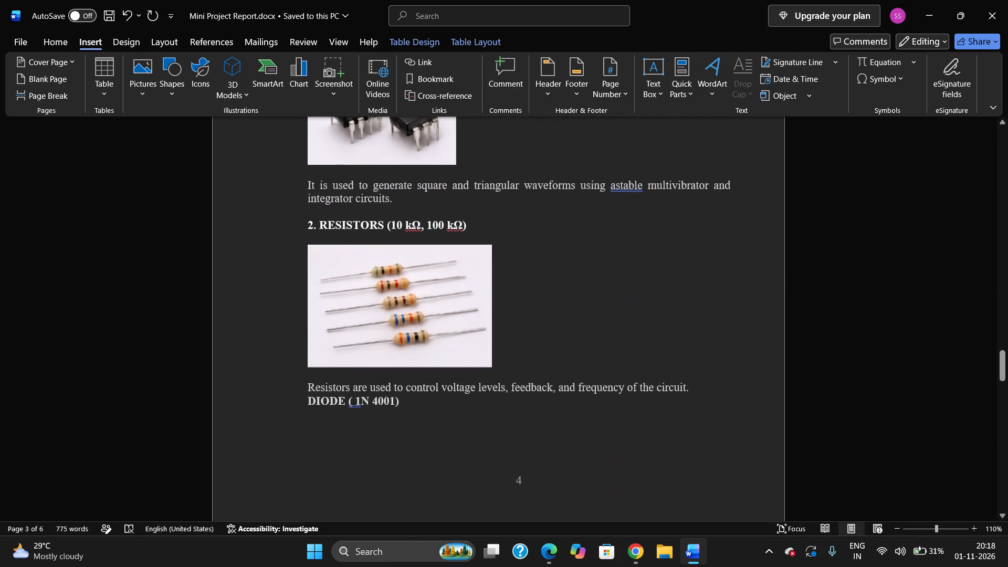
scroll(645, 454, down, 11)
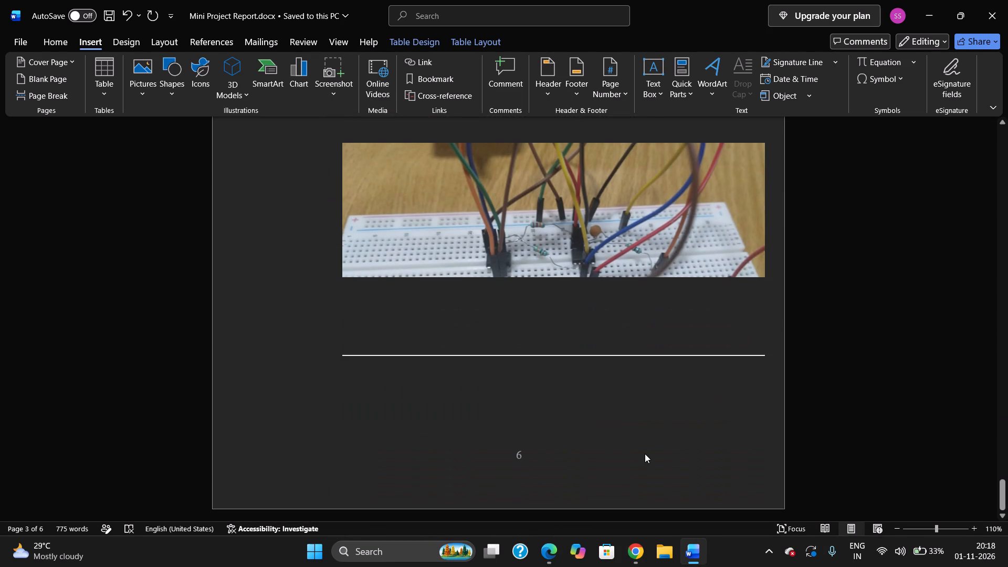
scroll(645, 454, up, 2)
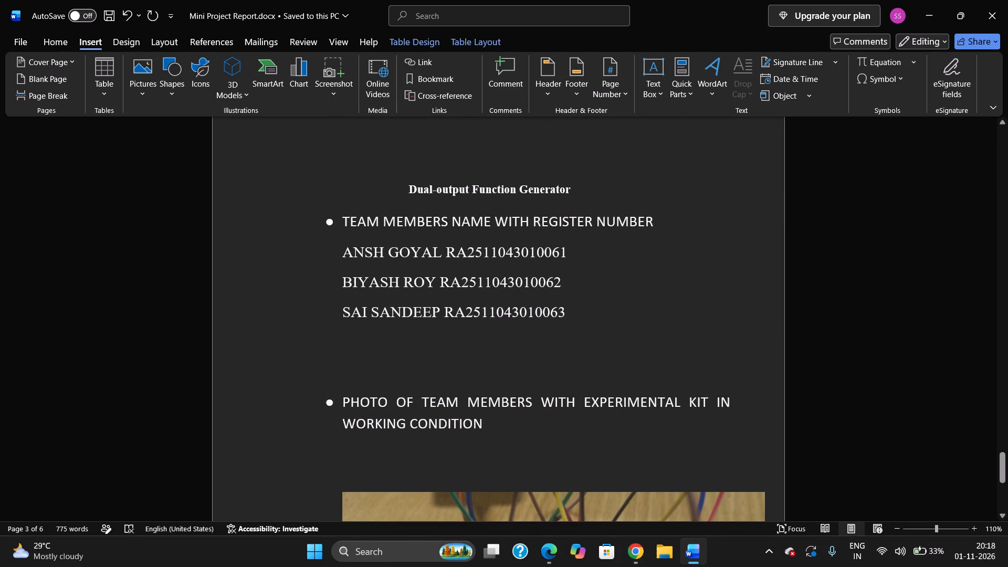